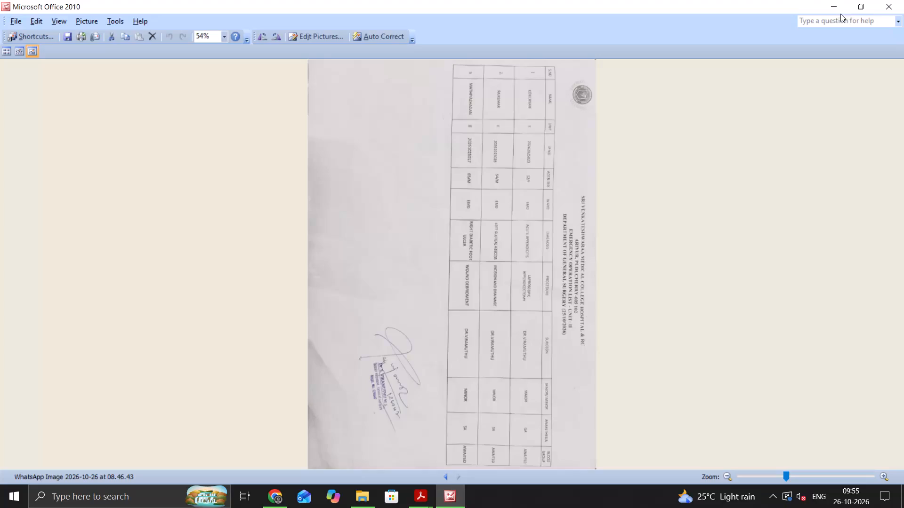
# Close the scanned operation list image and the file folder window behind it.
pyautogui.click(895, 0)
pyautogui.click(882, 8)
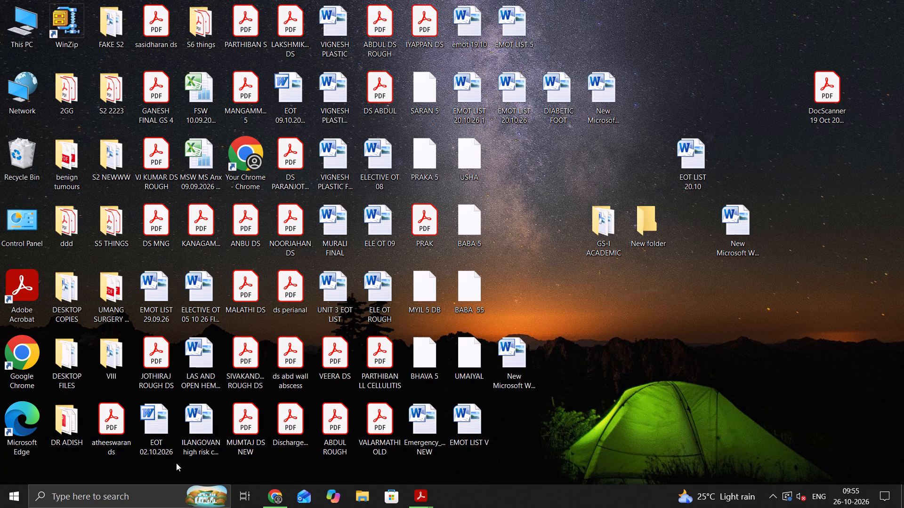
# Search for WORD and open Microsoft Word 2010 with a blank document.
pyautogui.click(112, 502)
pyautogui.write('WORD')
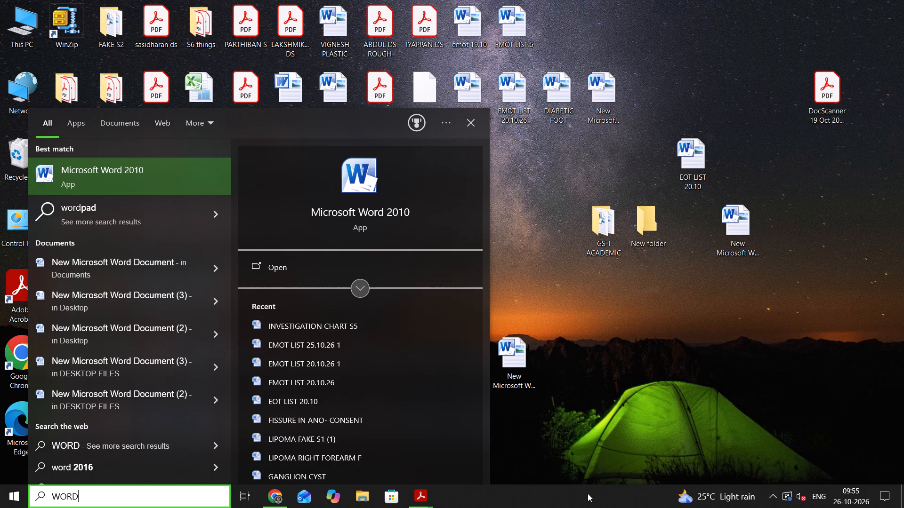
pyautogui.doubleClick(109, 158)
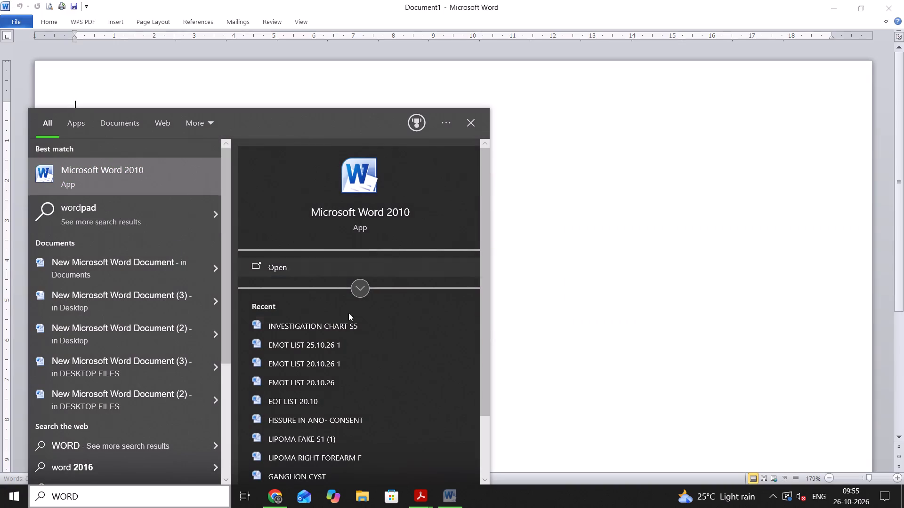
pyautogui.click(709, 284)
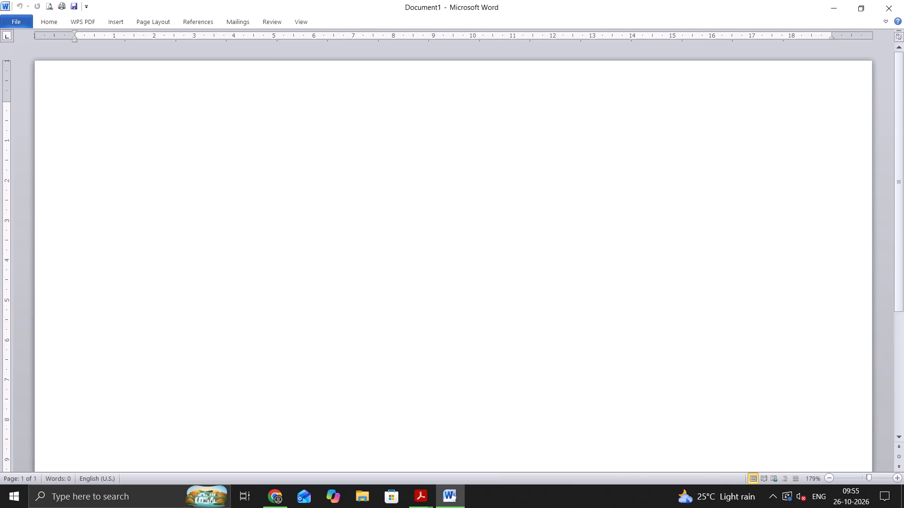
# Paste the copied surgery consent form text into the blank document.
pyautogui.hotkey('ctrl', 'v')
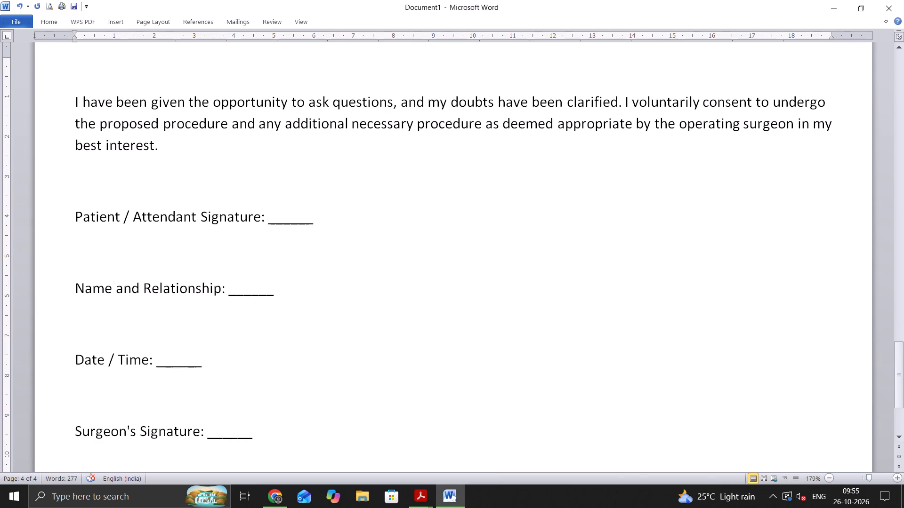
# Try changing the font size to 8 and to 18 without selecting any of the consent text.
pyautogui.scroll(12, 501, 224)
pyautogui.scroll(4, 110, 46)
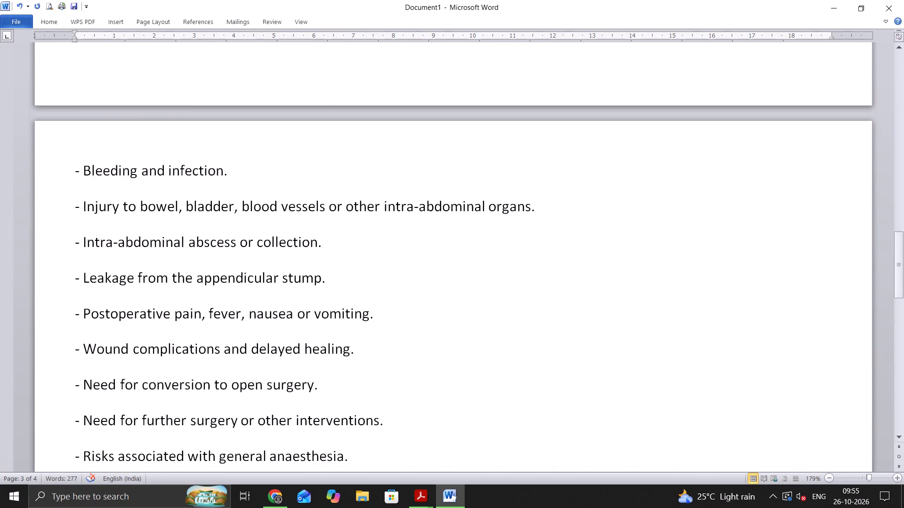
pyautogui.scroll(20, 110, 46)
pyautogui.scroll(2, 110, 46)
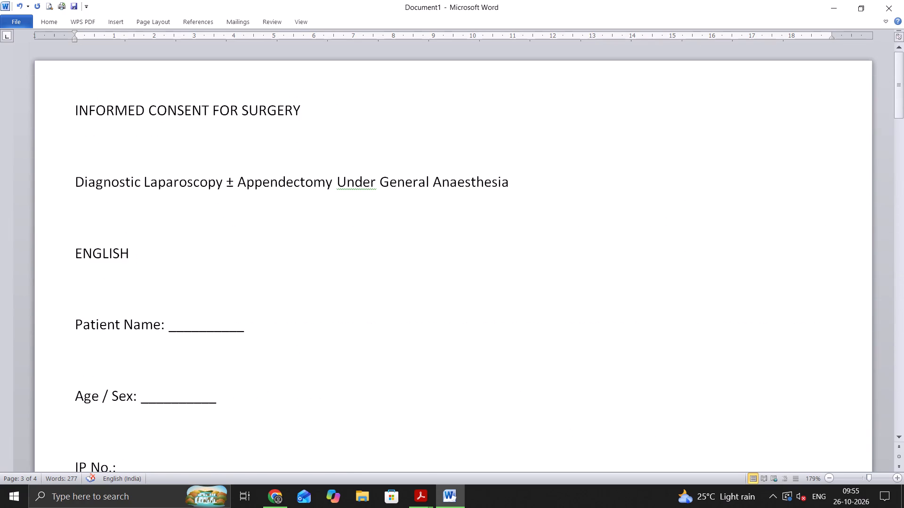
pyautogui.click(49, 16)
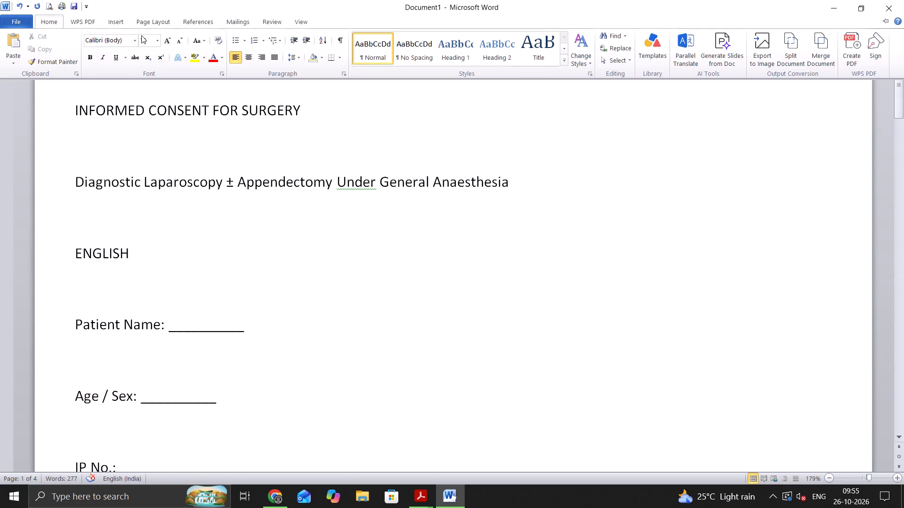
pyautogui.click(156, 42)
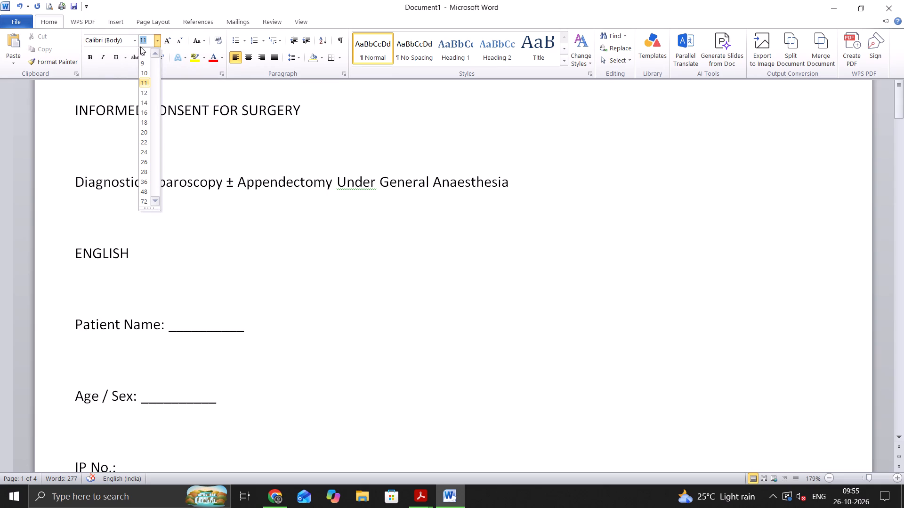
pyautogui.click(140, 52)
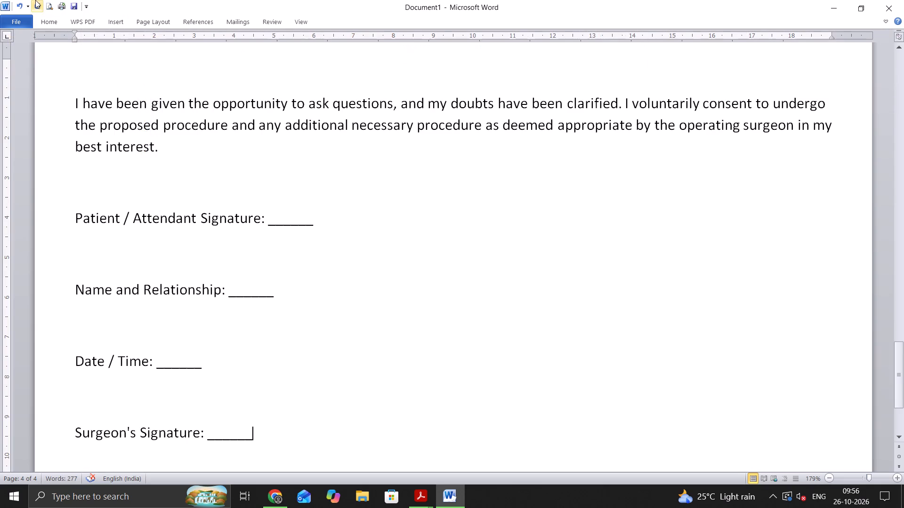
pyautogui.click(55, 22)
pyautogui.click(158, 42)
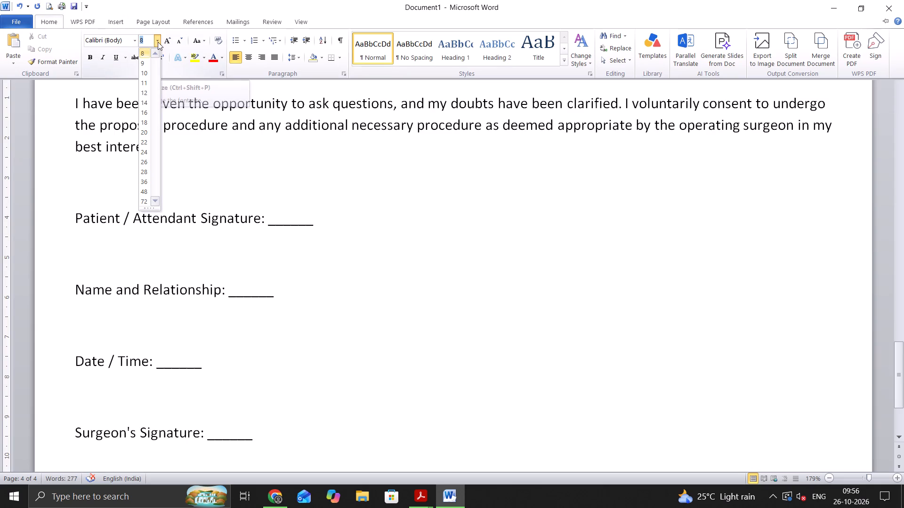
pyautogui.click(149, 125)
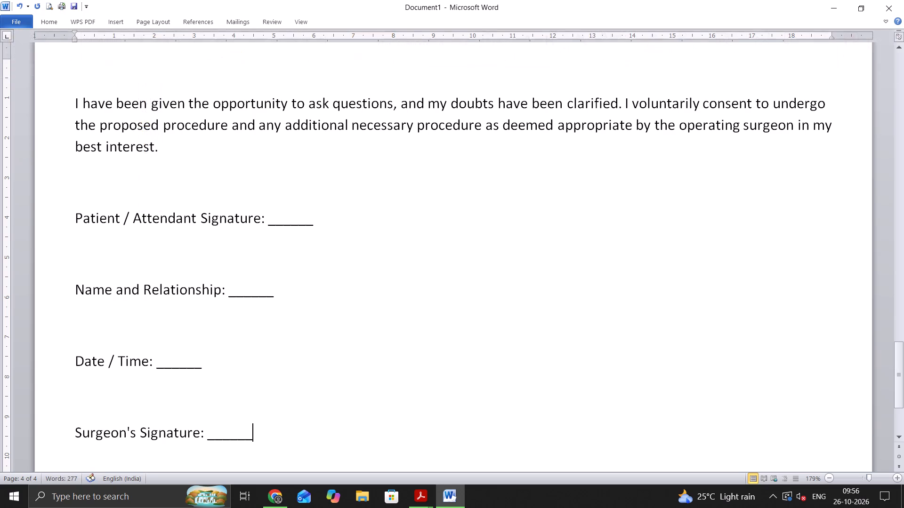
# Remove the blank lines above the "Diagnostic Laparoscopy ± Appendectomy" line and above the "ENGLISH" heading.
pyautogui.scroll(14, 176, 397)
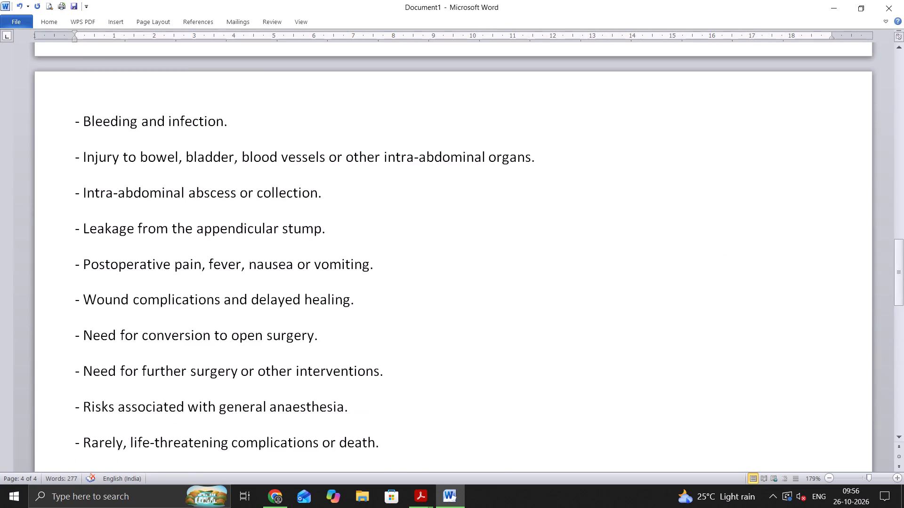
pyautogui.scroll(8, 180, 379)
pyautogui.scroll(10, 0, 507)
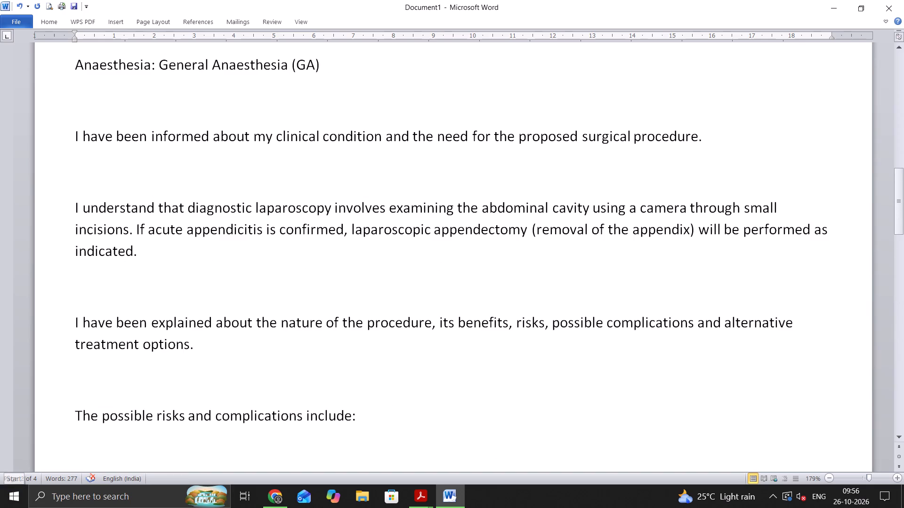
pyautogui.scroll(5, 91, 182)
pyautogui.scroll(13, 87, 249)
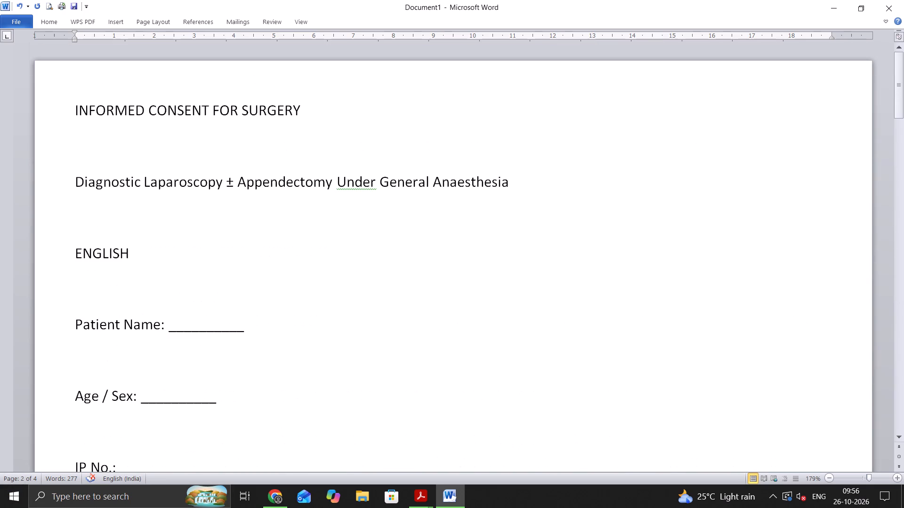
pyautogui.click(69, 183)
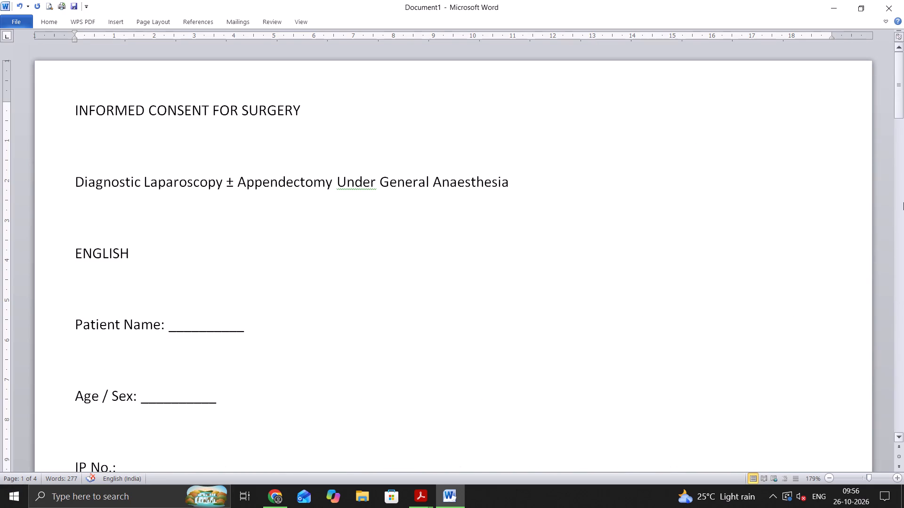
pyautogui.press('BackSpace')
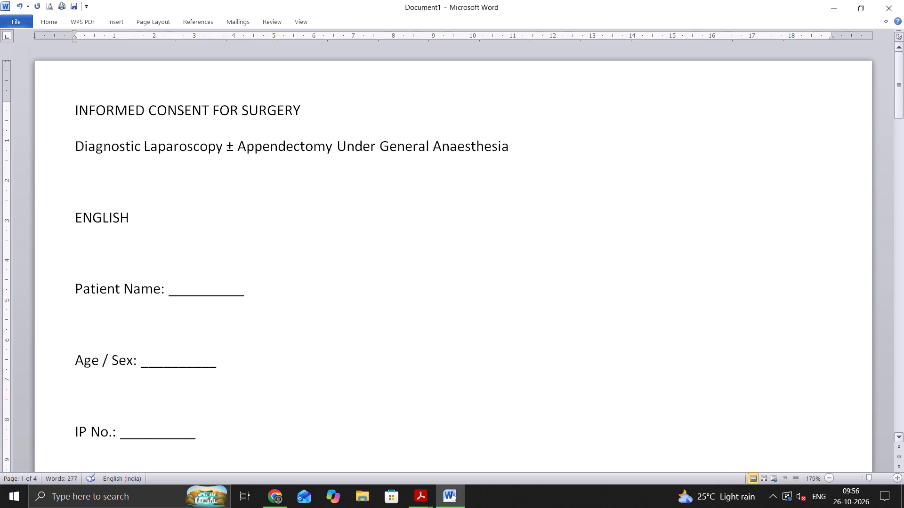
pyautogui.press('Down')
pyautogui.press('Down')
pyautogui.press('Down')
pyautogui.press('Up')
pyautogui.press('BackSpace')
# Remove the blank lines above the Patient Name, Age / Sex and IP No. lines.
pyautogui.press('Down')
pyautogui.press('Down')
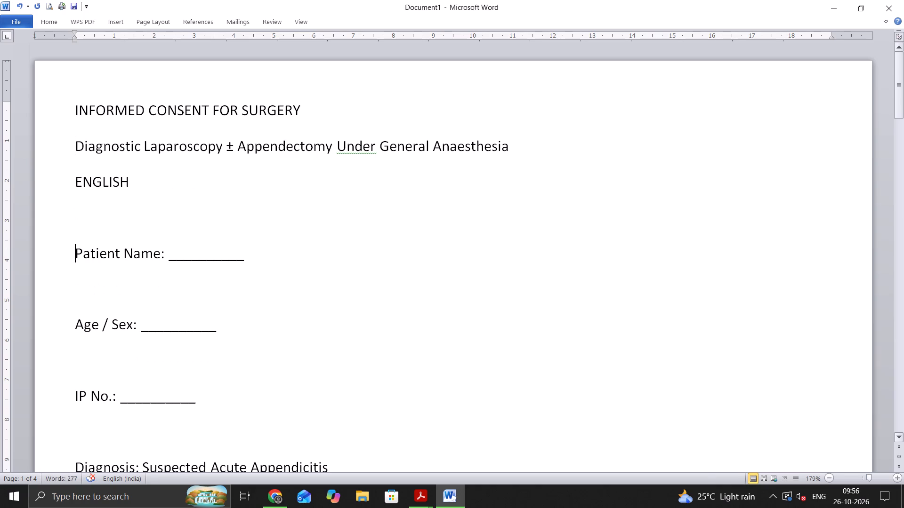
pyautogui.press('BackSpace')
pyautogui.press('Down')
pyautogui.press('Down')
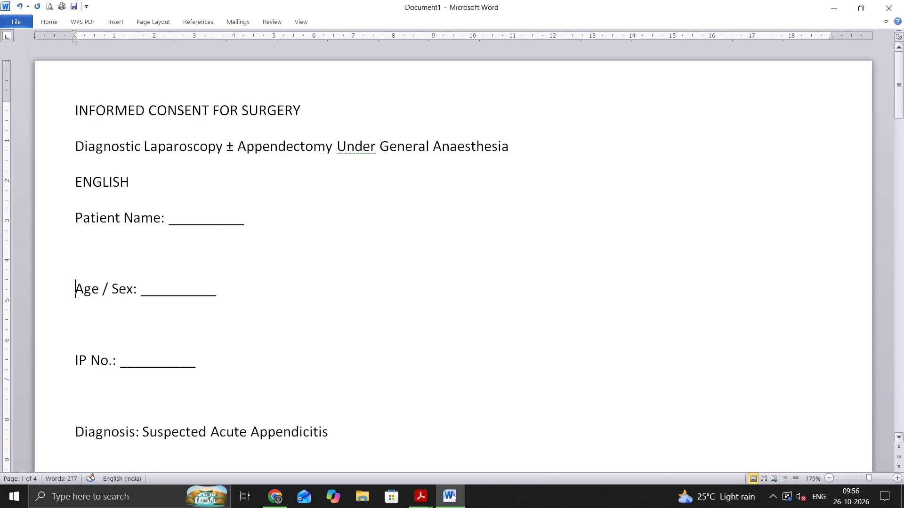
pyautogui.press('BackSpace')
pyautogui.press('Down')
pyautogui.press('Down')
pyautogui.press('Up')
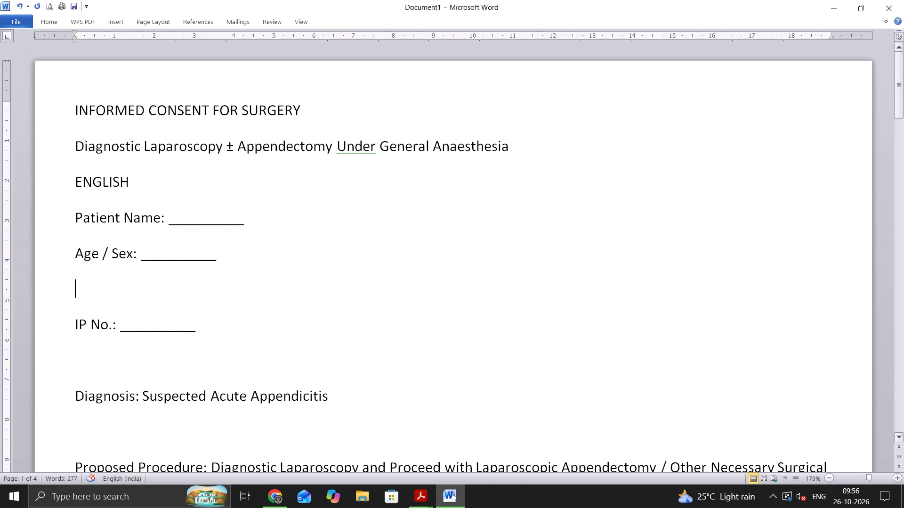
pyautogui.press('Down')
pyautogui.press('BackSpace')
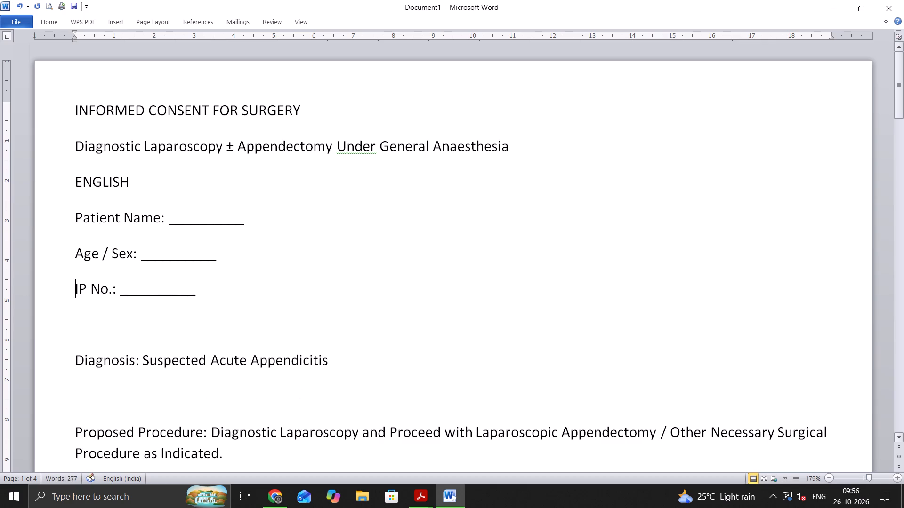
# Remove the blank lines above the Diagnosis, Proposed Procedure and Anaesthesia lines.
pyautogui.press('Down')
pyautogui.press('Down')
pyautogui.press('Down')
pyautogui.press('Up')
pyautogui.press('BackSpace')
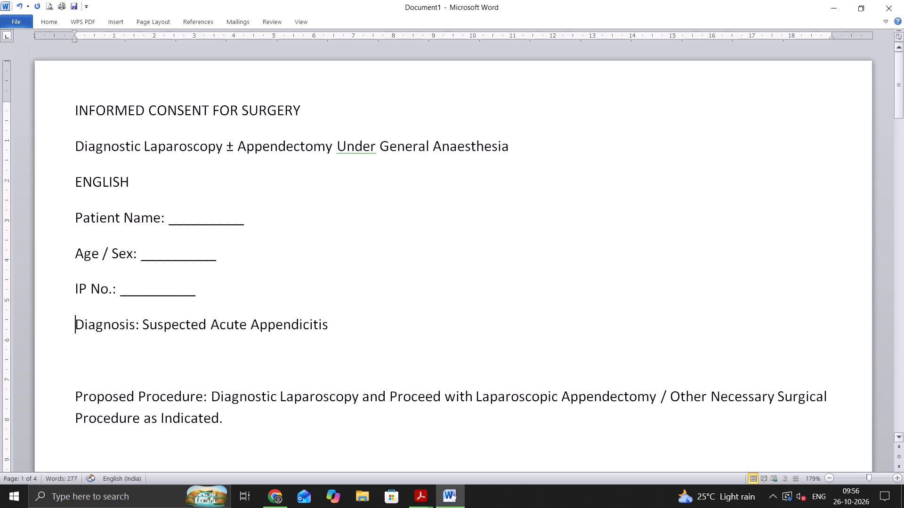
pyautogui.press('Down')
pyautogui.press('Down')
pyautogui.press('BackSpace')
pyautogui.press('Down')
pyautogui.press('Down')
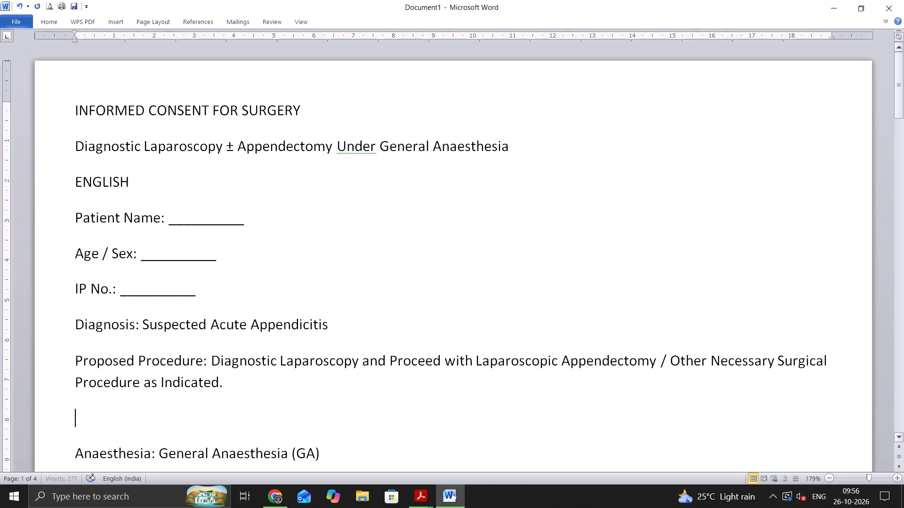
pyautogui.press('Down')
pyautogui.press('BackSpace')
# Remove the blank lines above the "I have been informed" and "I understand that diagnostic laparoscopy" paragraphs, keeping each a separate paragraph.
pyautogui.press('Down')
pyautogui.press('Down')
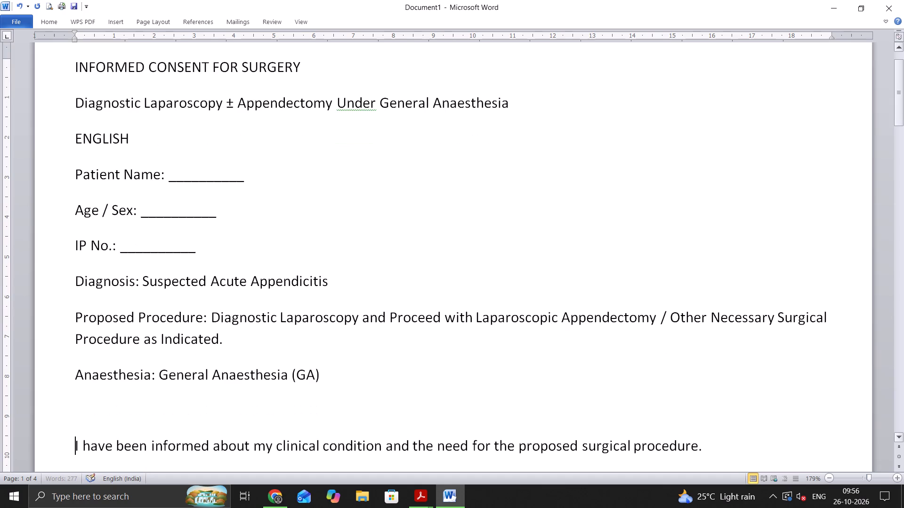
pyautogui.press('Up')
pyautogui.press('Down')
pyautogui.press('BackSpace')
pyautogui.press('BackSpace')
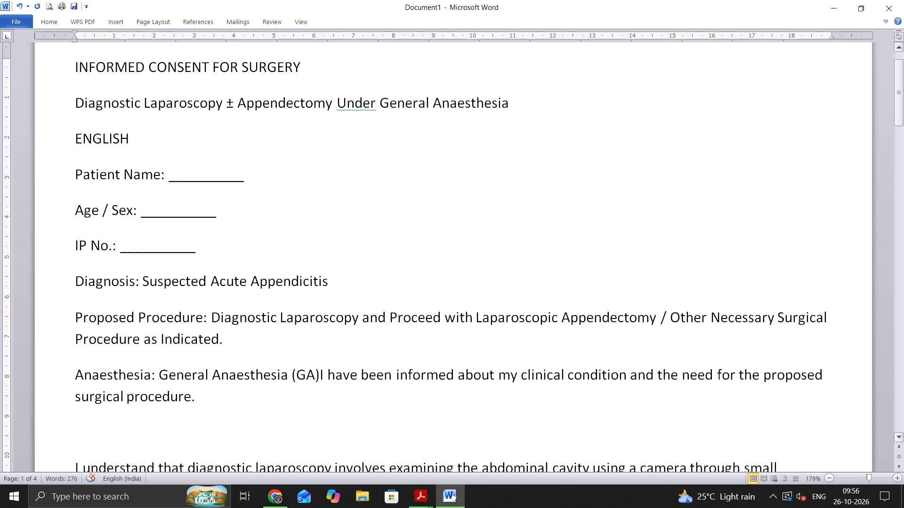
pyautogui.press('Return')
pyautogui.press('Down')
pyautogui.press('Down')
pyautogui.press('Down')
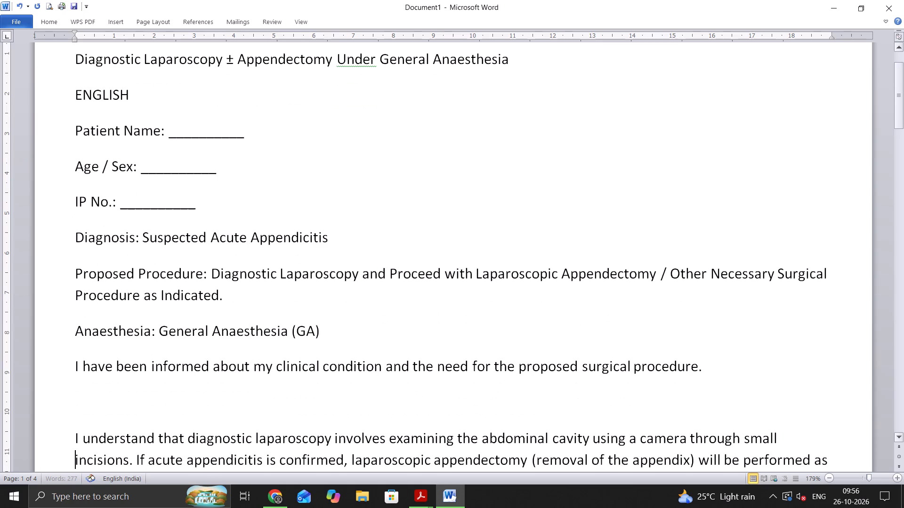
pyautogui.press('Up')
pyautogui.press('BackSpace')
# Remove the blank line above the "I have been explained about the nature of the procedure" paragraph.
pyautogui.press('Down')
pyautogui.press('Down')
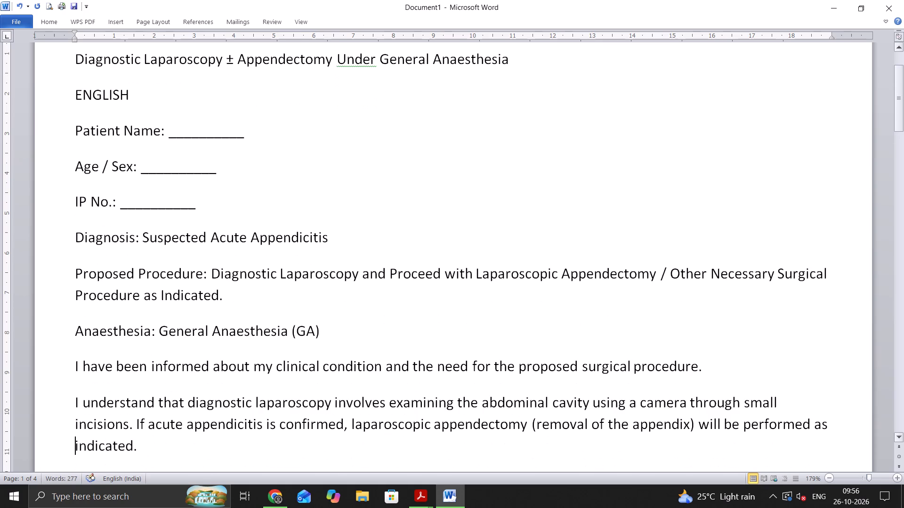
pyautogui.press('Down')
pyautogui.press('Down')
pyautogui.press('Up')
pyautogui.press('Up')
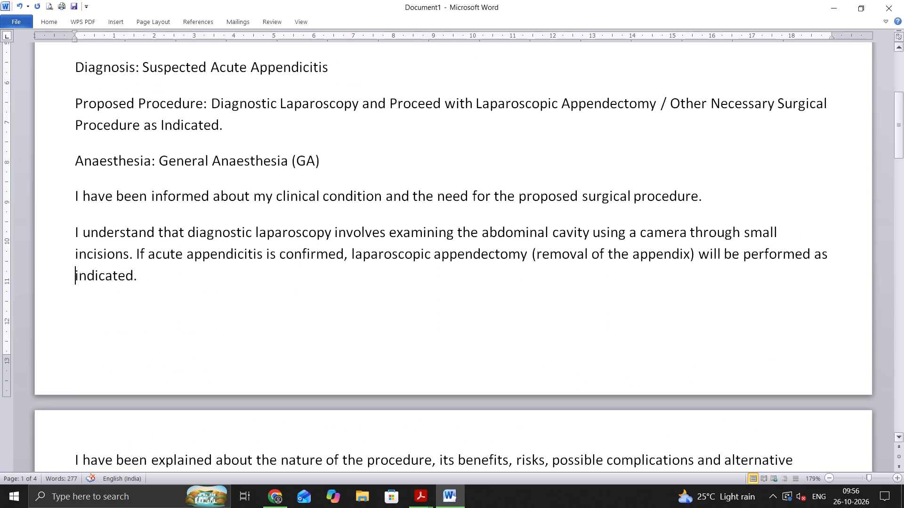
pyautogui.press('Down')
pyautogui.press('Down')
pyautogui.press('Down')
pyautogui.press('Down')
pyautogui.press('Up')
pyautogui.press('Up')
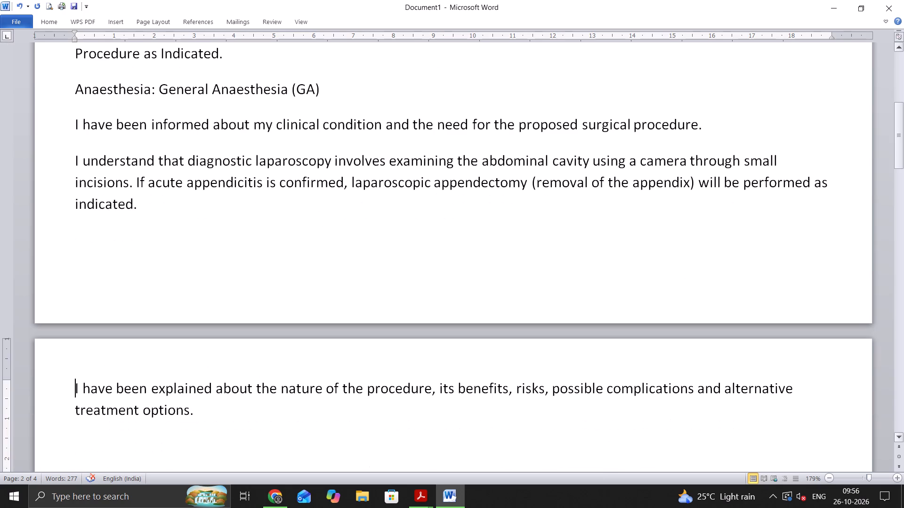
pyautogui.press('BackSpace')
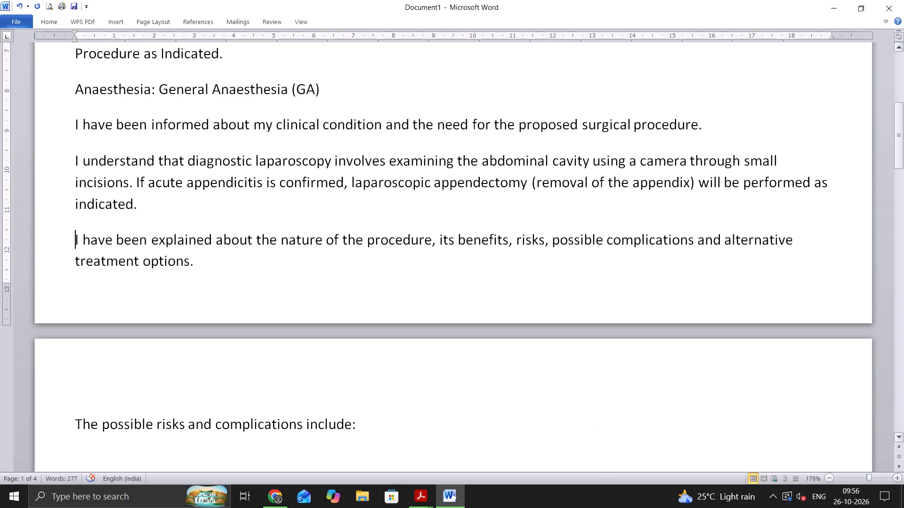
# Remove the blank line above "The possible risks and complications include:".
pyautogui.press('Down')
pyautogui.press('Down')
pyautogui.press('Down')
pyautogui.press('BackSpace')
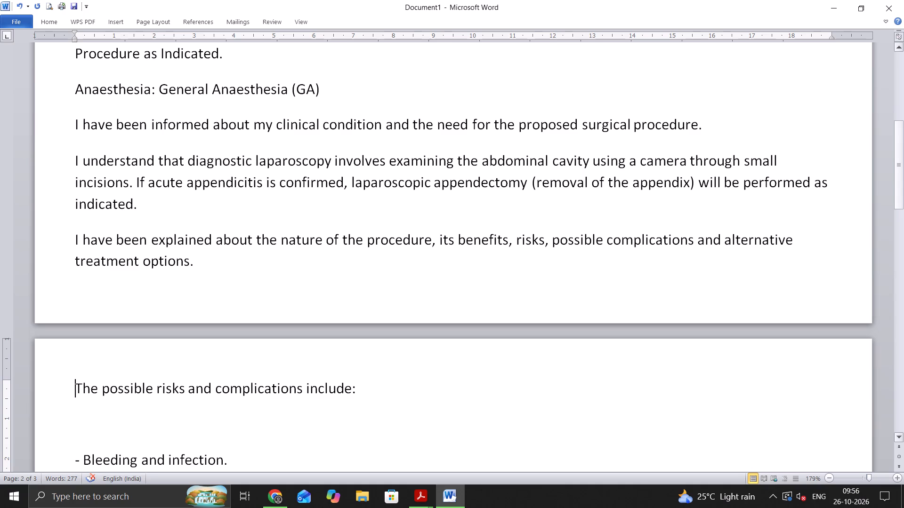
# Remove the blank line above the "- Bleeding and infection." item, keeping it on its own line below the risks heading.
pyautogui.press('Right')
pyautogui.press('Down')
pyautogui.press('Down')
pyautogui.press('Down')
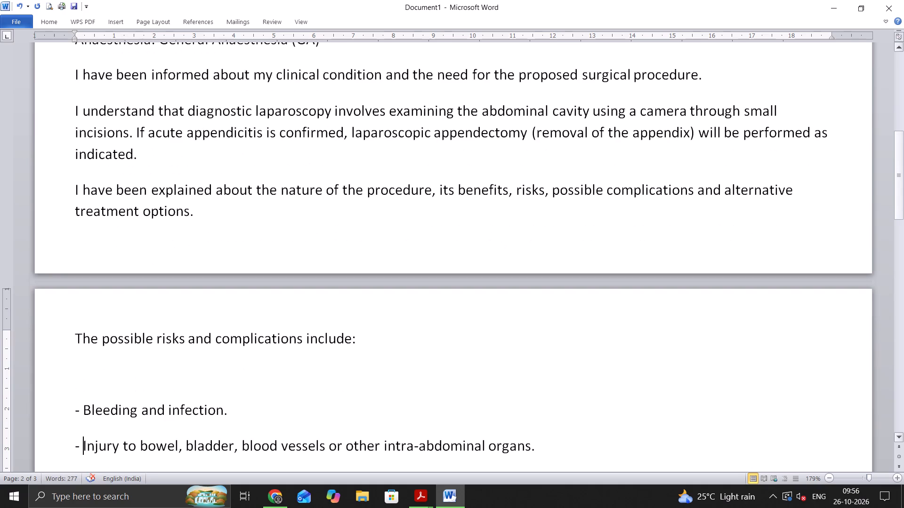
pyautogui.press('Up')
pyautogui.press('Up')
pyautogui.press('Down')
pyautogui.press('Left')
pyautogui.press('Left')
pyautogui.press('BackSpace')
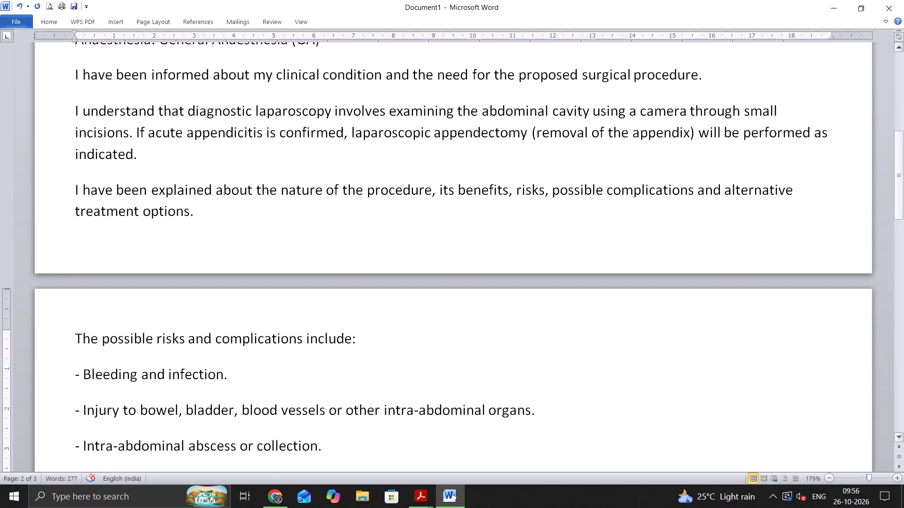
pyautogui.press('BackSpace')
pyautogui.press('Return')
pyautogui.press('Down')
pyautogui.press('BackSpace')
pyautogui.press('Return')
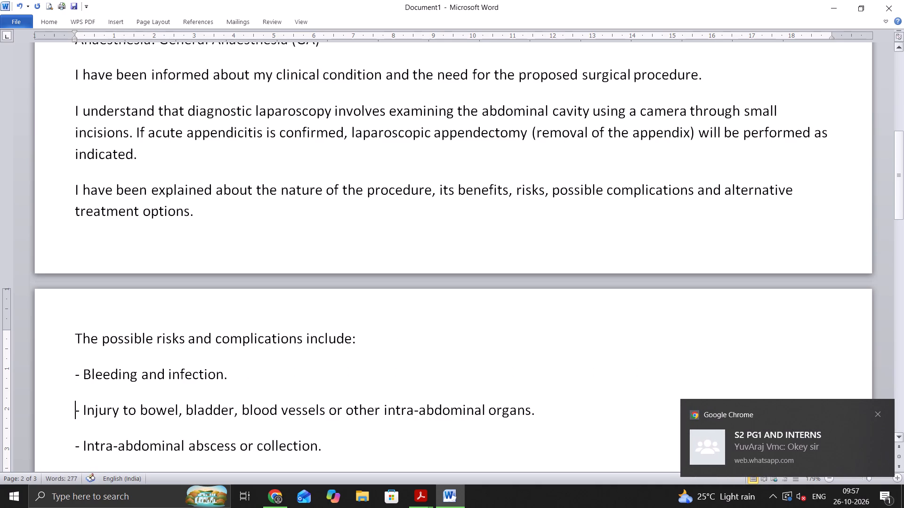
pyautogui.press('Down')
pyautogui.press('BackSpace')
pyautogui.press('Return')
# Remove the blank line above the "I understand that the final diagnosis may differ" paragraph, keeping it a separate paragraph.
pyautogui.press('Down')
pyautogui.press('Down')
pyautogui.press('Down')
pyautogui.press('Down')
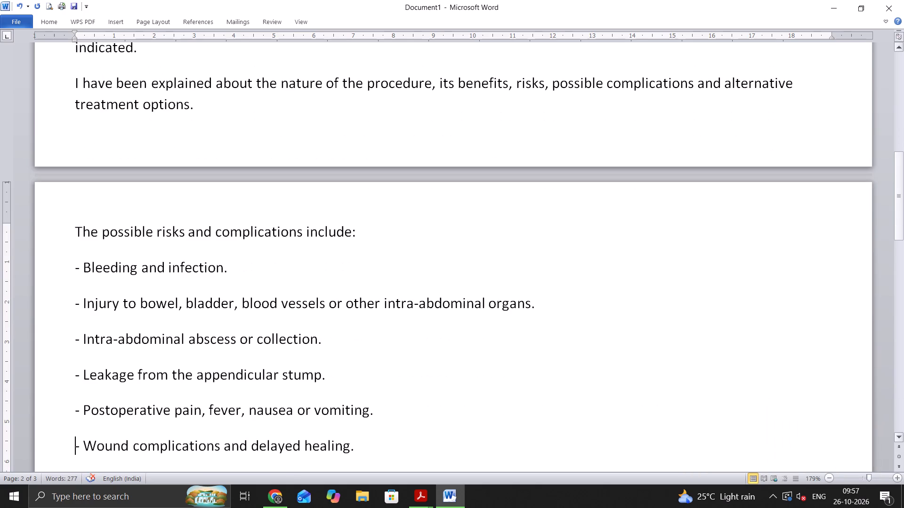
pyautogui.press('Down')
pyautogui.press('Down')
pyautogui.press('Down')
pyautogui.press('Down')
pyautogui.press('Down')
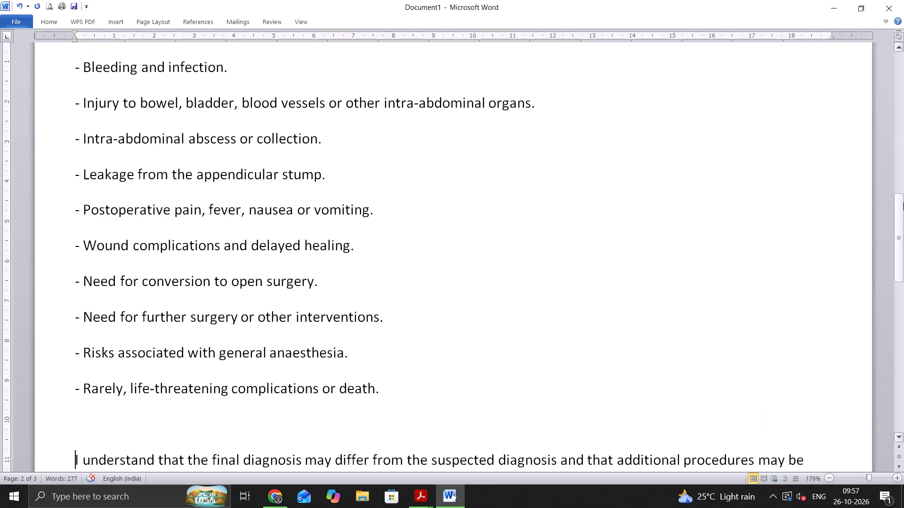
pyautogui.press('BackSpace')
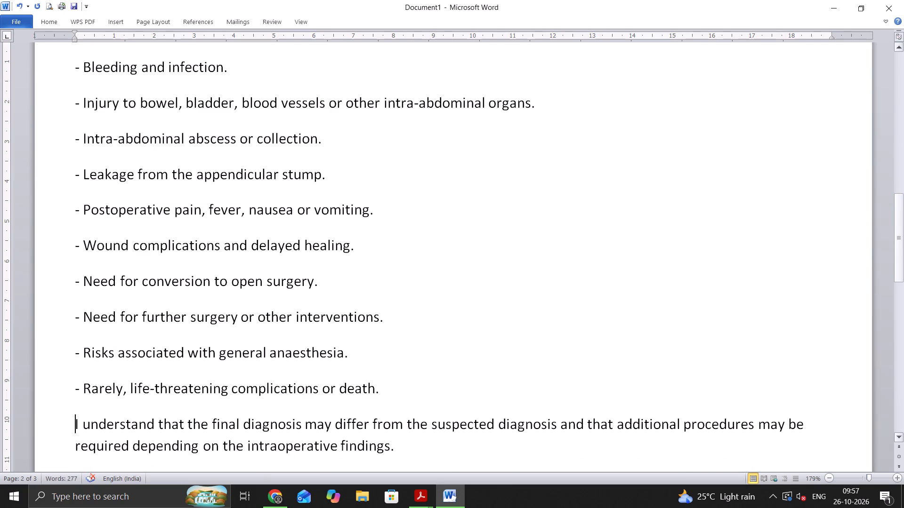
pyautogui.press('BackSpace')
pyautogui.press('Return')
# Remove the blank line above the "Alternative treatment options" paragraph.
pyautogui.press('Down')
pyautogui.press('Down')
pyautogui.press('Down')
pyautogui.press('Down')
pyautogui.press('Down')
pyautogui.press('Up')
pyautogui.press('Up')
pyautogui.press('Up')
pyautogui.press('Down')
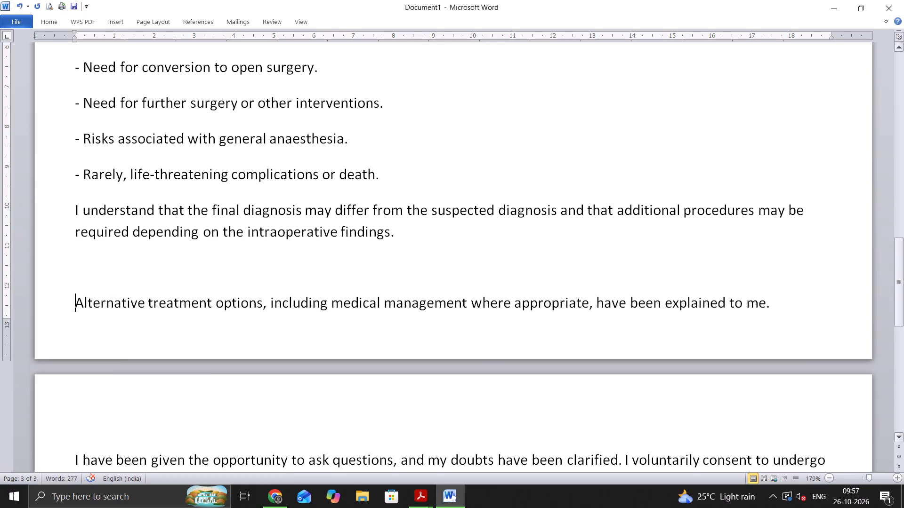
pyautogui.press('BackSpace')
# Remove the blank line above the "I have been given the opportunity to ask questions" paragraph.
pyautogui.press('Down')
pyautogui.press('Down')
pyautogui.press('Down')
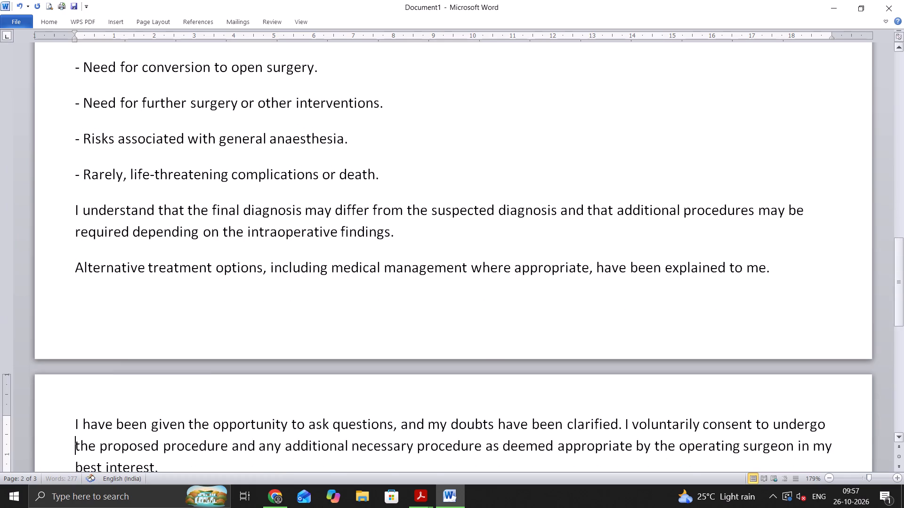
pyautogui.press('Up')
pyautogui.press('BackSpace')
pyautogui.press('BackSpace')
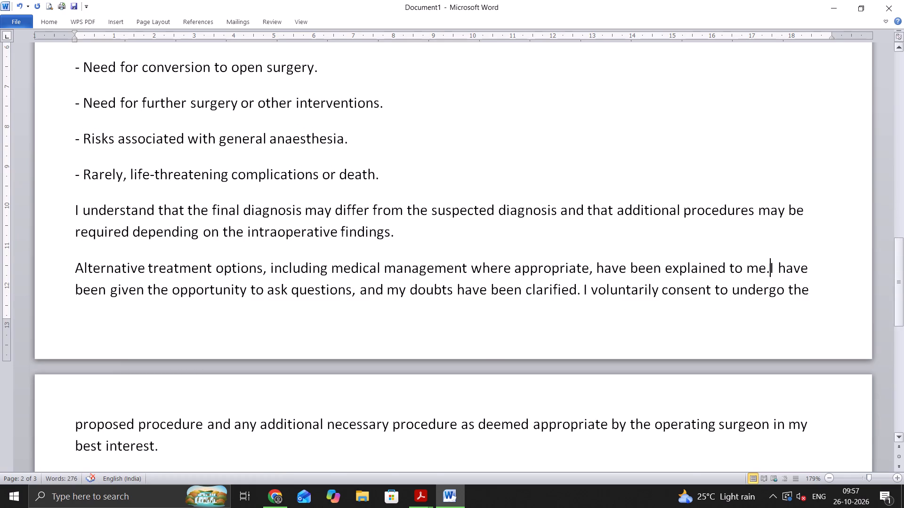
# Split "I have been given the opportunity to ask questions" into its own paragraph after the "Alternative treatment options" sentence.
pyautogui.press('Return')
# Rejoin the "I have been given the opportunity to ask questions" paragraph to the end of the "Alternative treatment options" sentence.
pyautogui.press('Down')
pyautogui.press('Down')
pyautogui.press('Down')
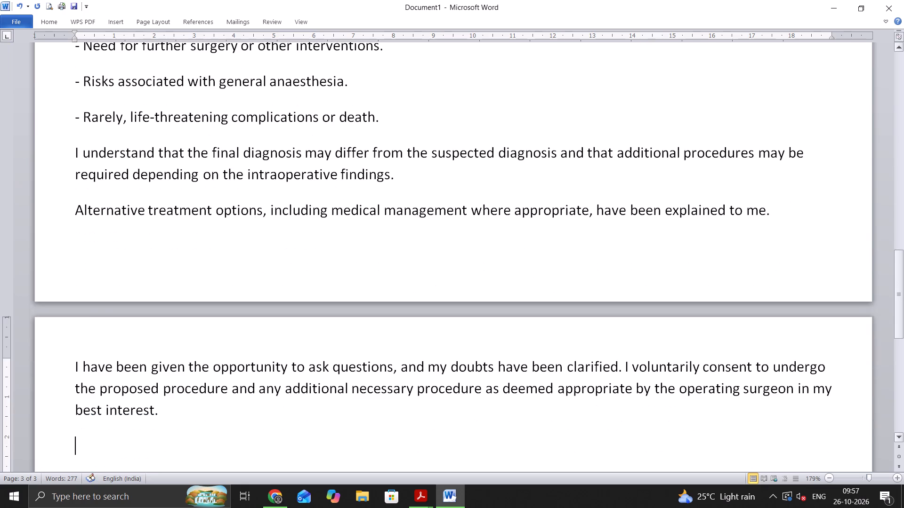
pyautogui.press('Down')
pyautogui.press('Down')
pyautogui.press('Down')
pyautogui.press('Down')
pyautogui.press('Up')
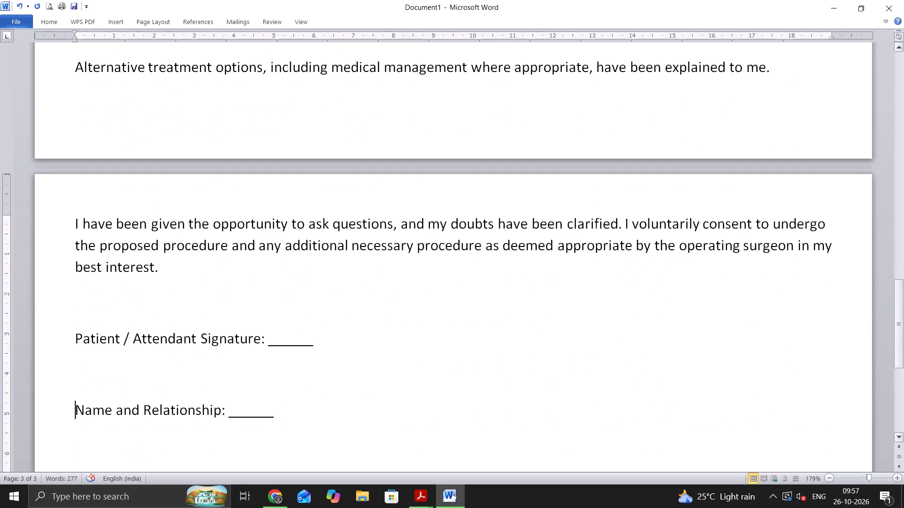
pyautogui.press('Up')
pyautogui.press('Up')
pyautogui.press('Up')
pyautogui.press('Up')
pyautogui.press('Up')
pyautogui.press('Up')
pyautogui.press('BackSpace')
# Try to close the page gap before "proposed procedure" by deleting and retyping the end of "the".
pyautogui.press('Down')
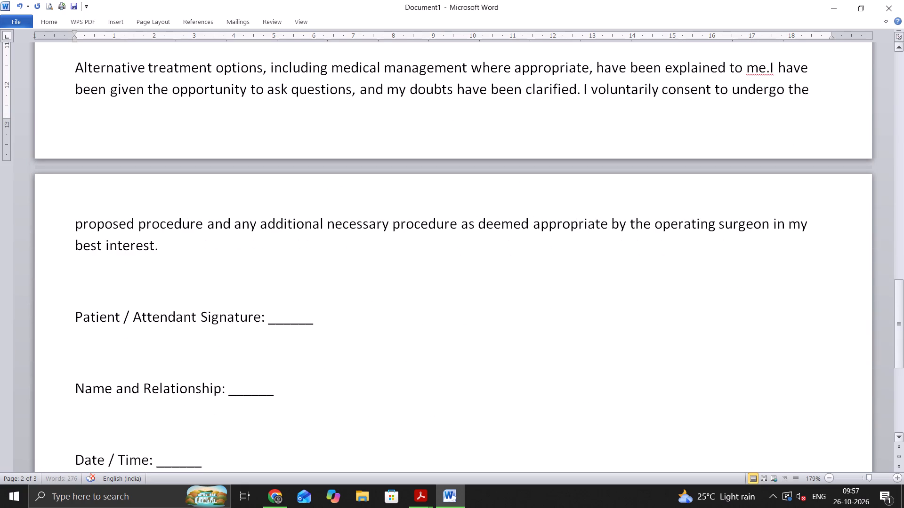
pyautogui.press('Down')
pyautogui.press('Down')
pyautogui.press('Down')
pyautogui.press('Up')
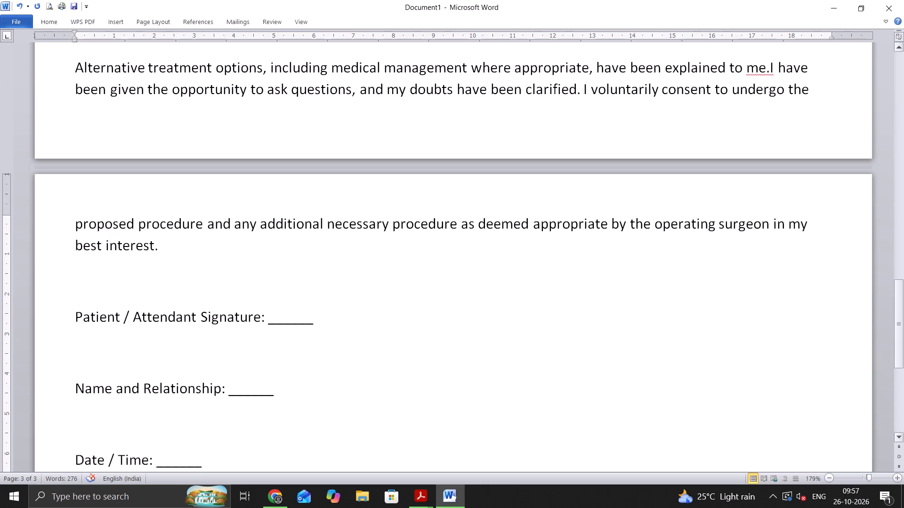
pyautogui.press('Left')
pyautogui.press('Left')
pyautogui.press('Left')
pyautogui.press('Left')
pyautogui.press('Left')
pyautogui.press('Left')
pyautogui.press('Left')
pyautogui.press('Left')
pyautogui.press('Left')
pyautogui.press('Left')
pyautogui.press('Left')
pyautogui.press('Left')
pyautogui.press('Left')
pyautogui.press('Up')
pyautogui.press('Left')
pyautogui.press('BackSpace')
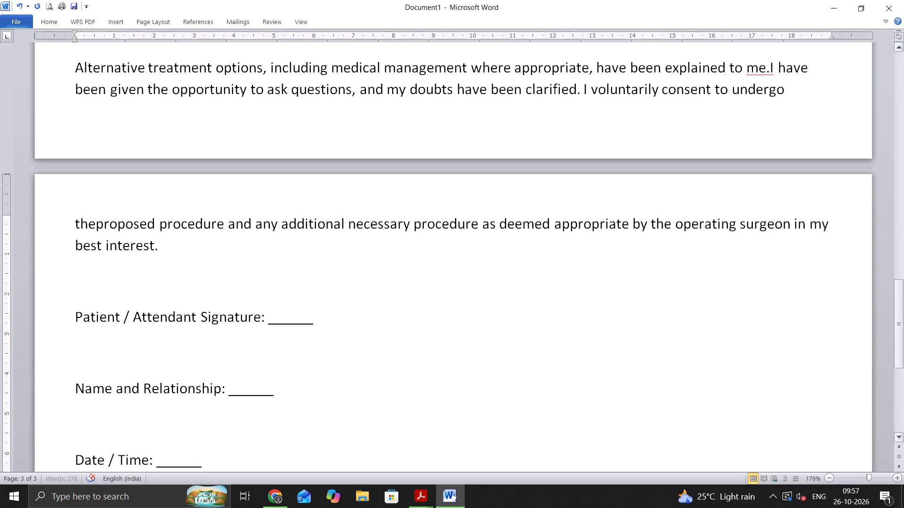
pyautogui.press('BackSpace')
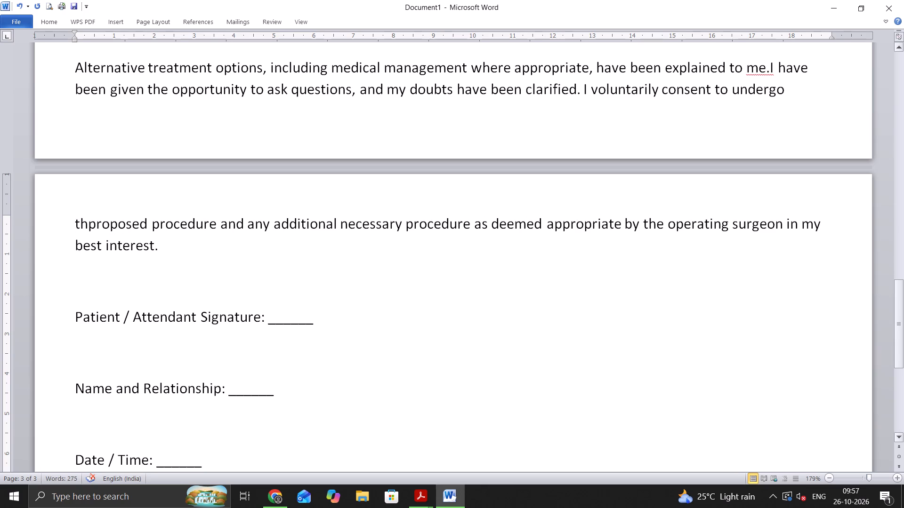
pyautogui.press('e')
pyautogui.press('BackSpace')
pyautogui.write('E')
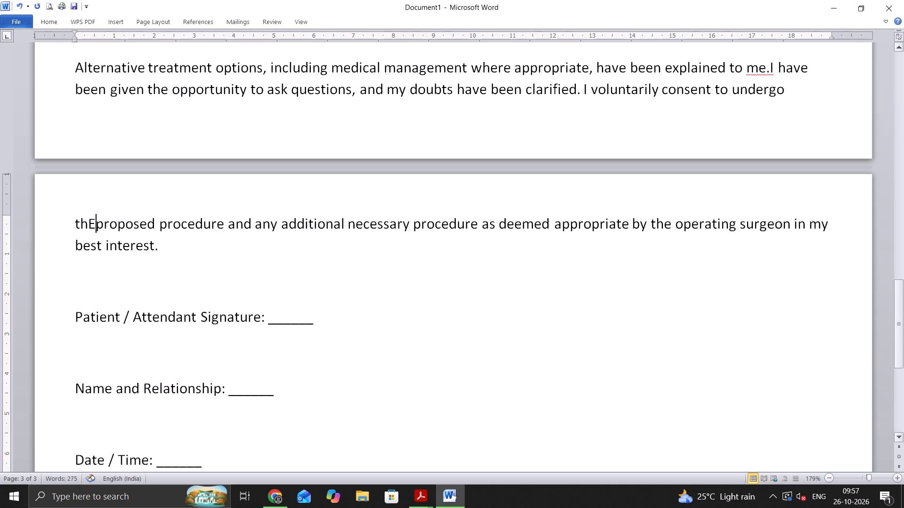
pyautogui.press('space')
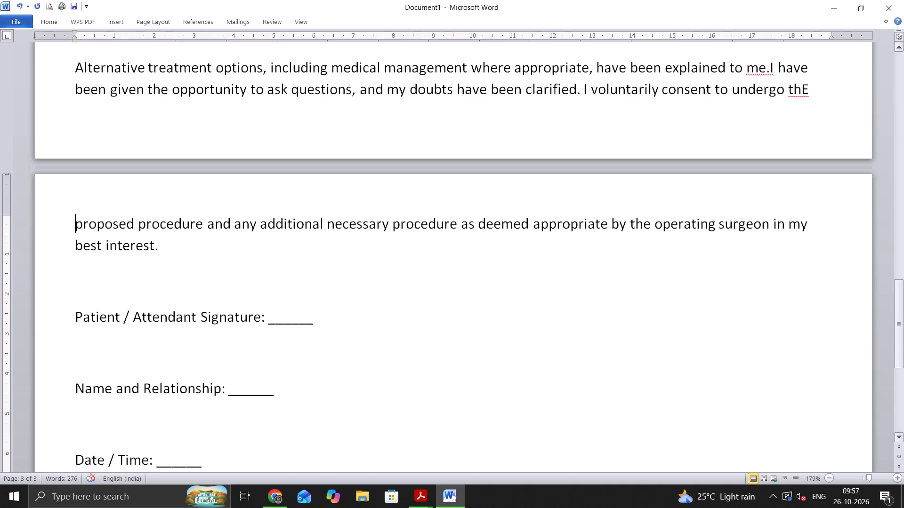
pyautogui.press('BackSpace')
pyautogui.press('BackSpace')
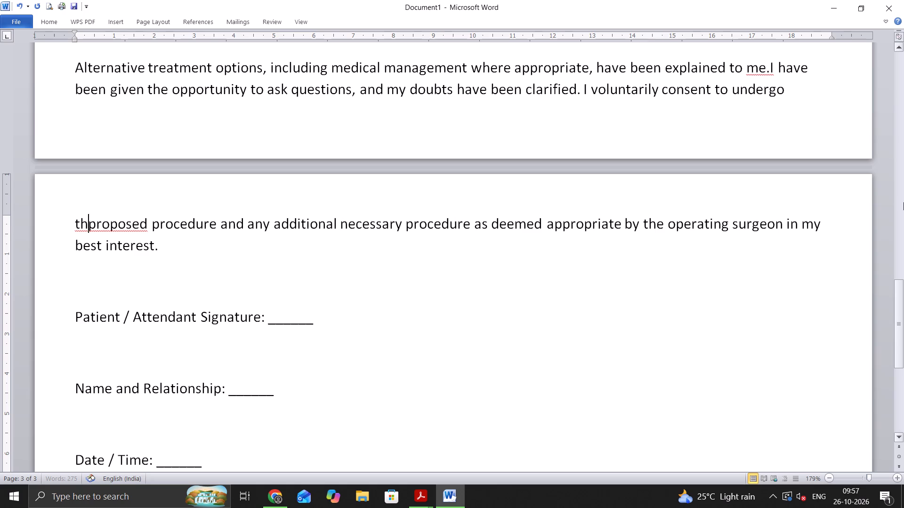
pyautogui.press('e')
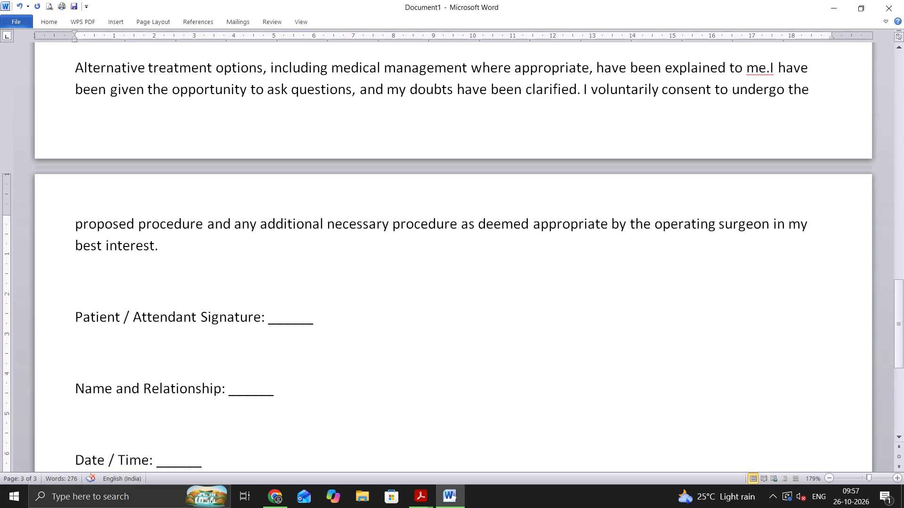
# Review the whole consent form, from the risks list and procedure details to the signature lines and back to the heading.
pyautogui.scroll(6, 588, 340)
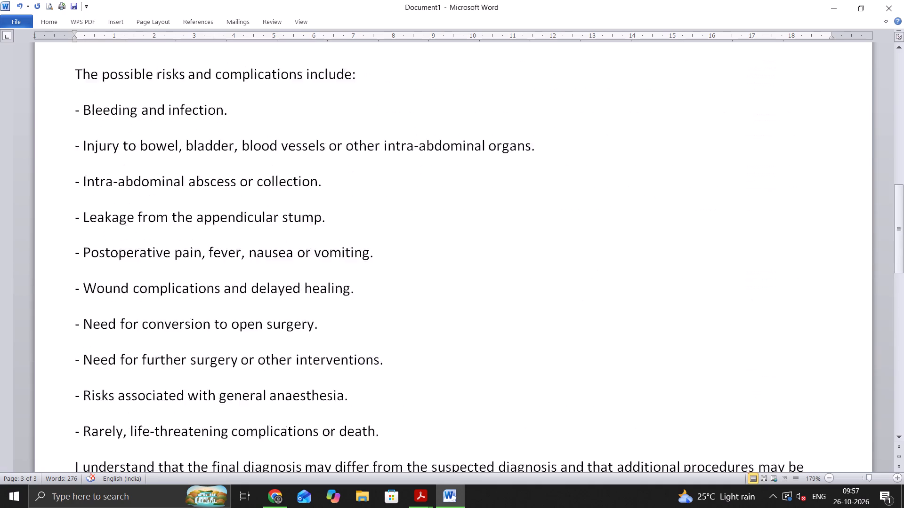
pyautogui.scroll(20, 589, 340)
pyautogui.scroll(1, 589, 340)
pyautogui.scroll(-7, 557, 392)
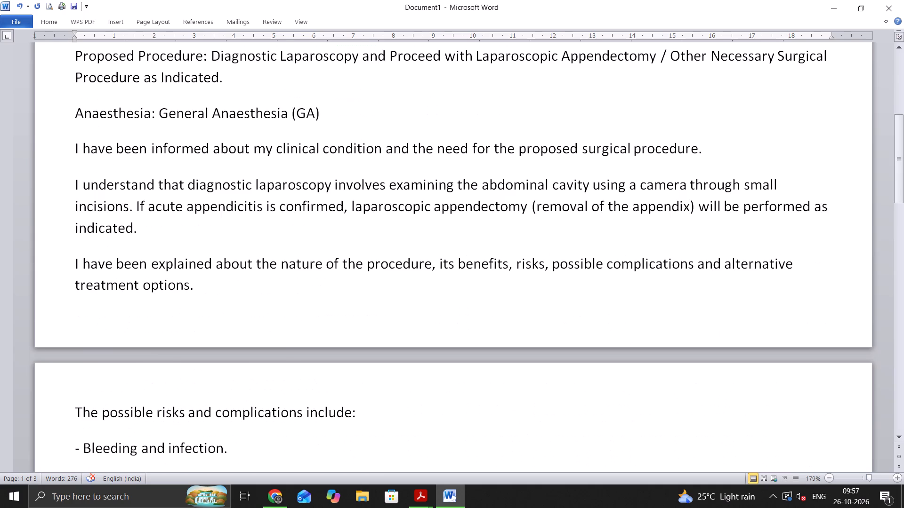
pyautogui.scroll(-18, 556, 396)
pyautogui.scroll(-3, 553, 395)
pyautogui.scroll(2, 552, 394)
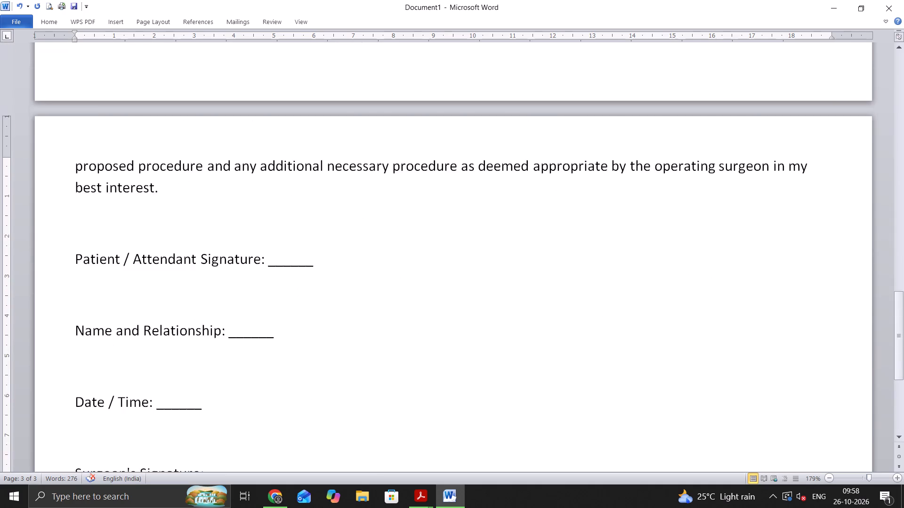
pyautogui.scroll(20, 552, 394)
pyautogui.scroll(9, 552, 394)
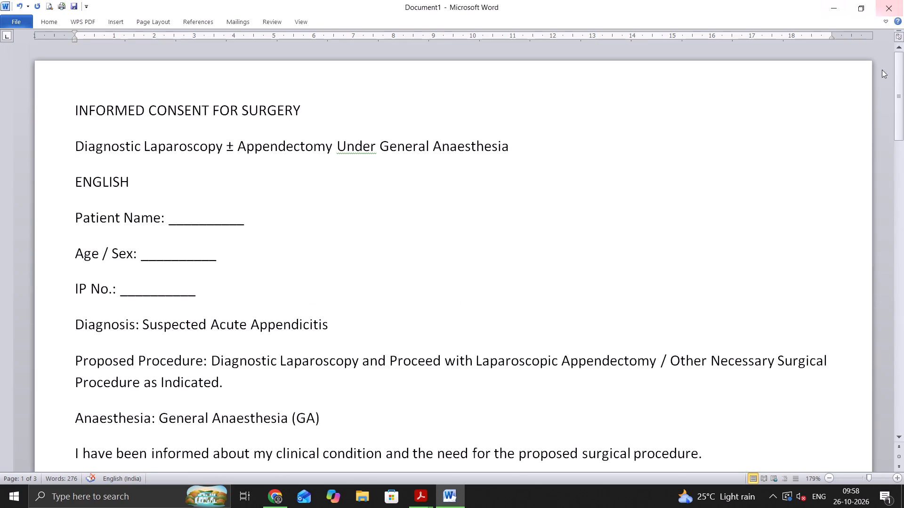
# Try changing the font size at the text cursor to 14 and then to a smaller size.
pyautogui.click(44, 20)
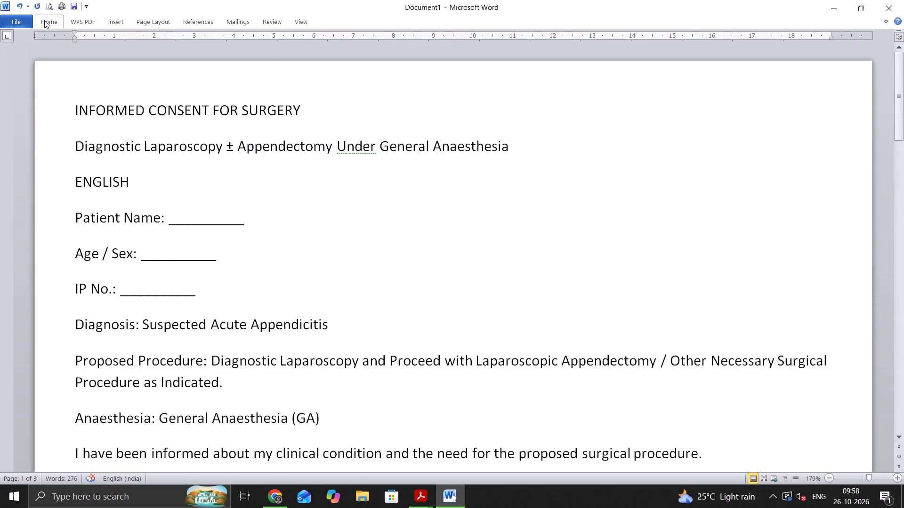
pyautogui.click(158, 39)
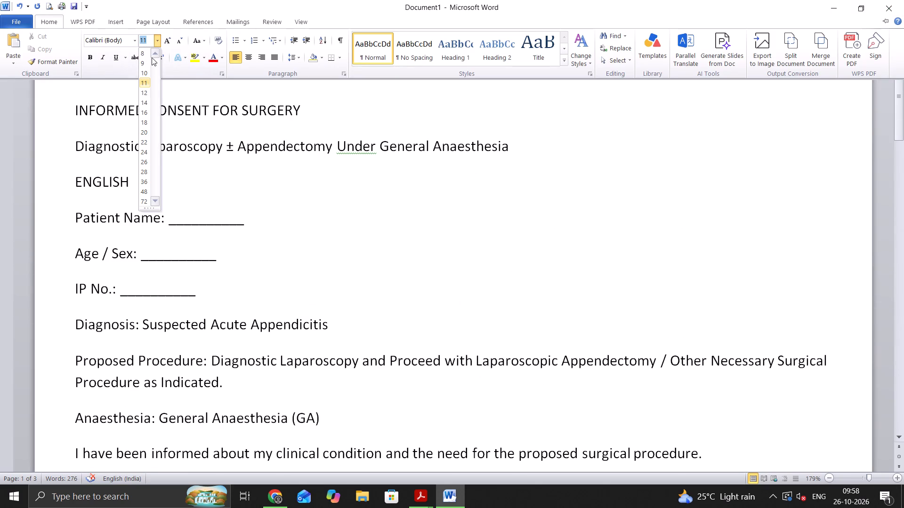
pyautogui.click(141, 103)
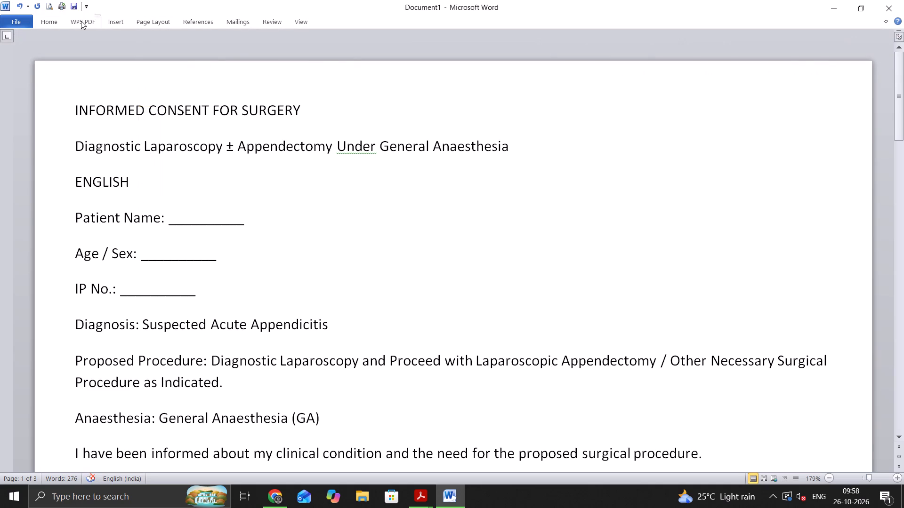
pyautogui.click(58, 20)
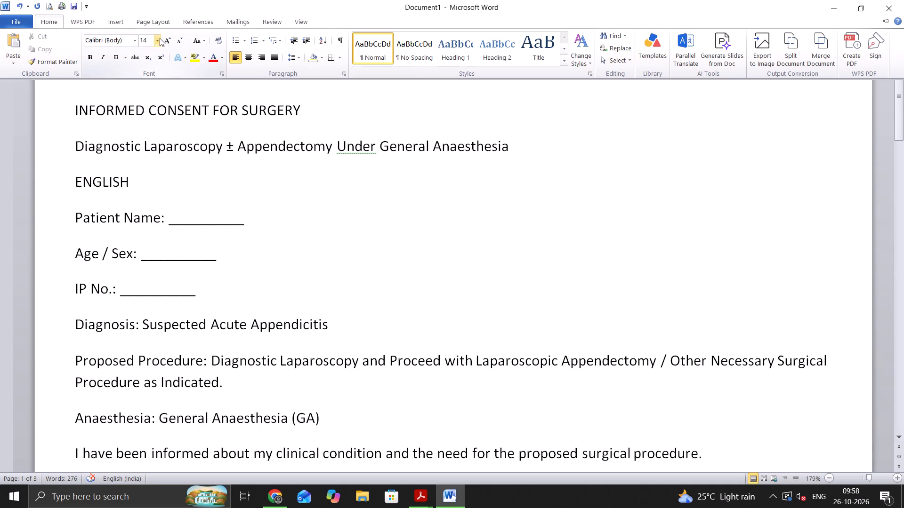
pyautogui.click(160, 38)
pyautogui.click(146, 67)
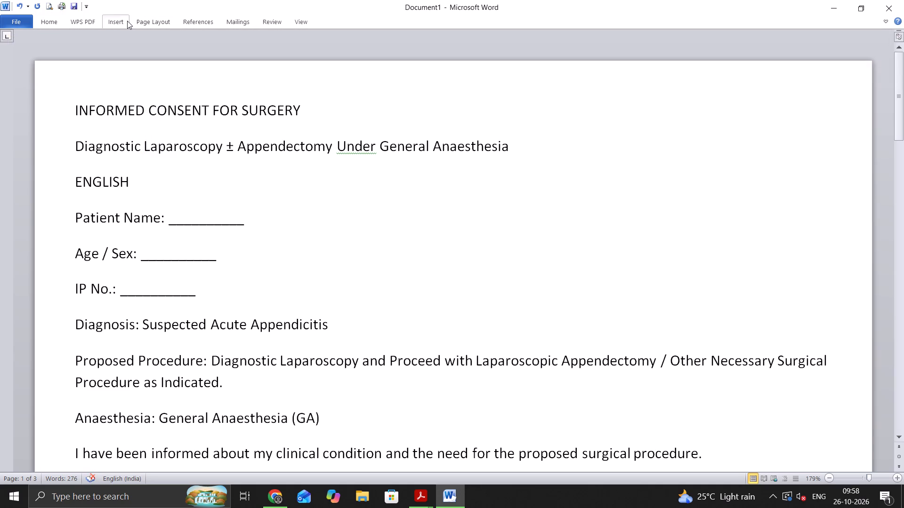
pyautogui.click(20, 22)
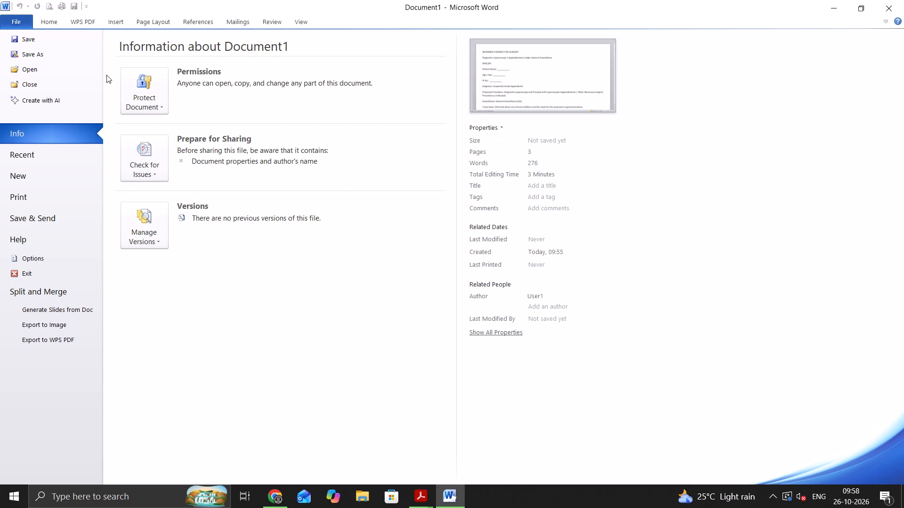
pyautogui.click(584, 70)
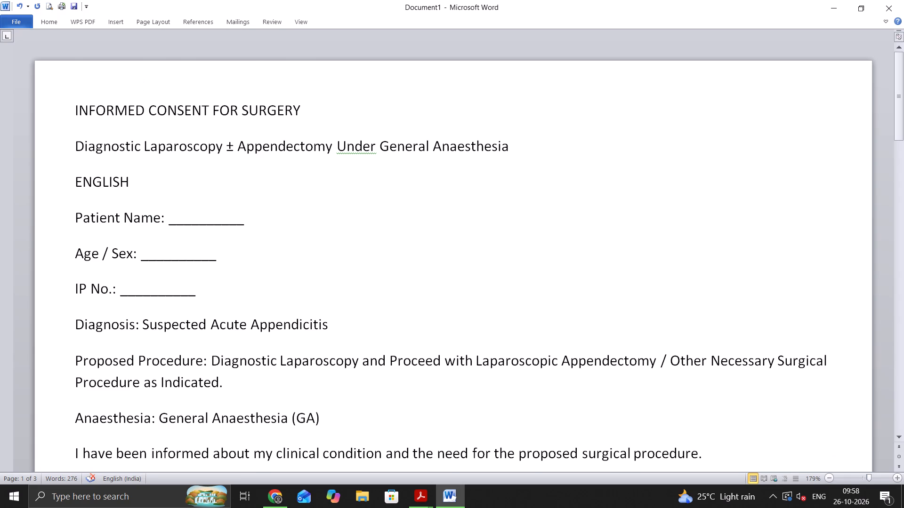
# Print only page 1 of the consent form using a custom page range.
pyautogui.scroll(-17, 296, 232)
pyautogui.scroll(-19, 293, 234)
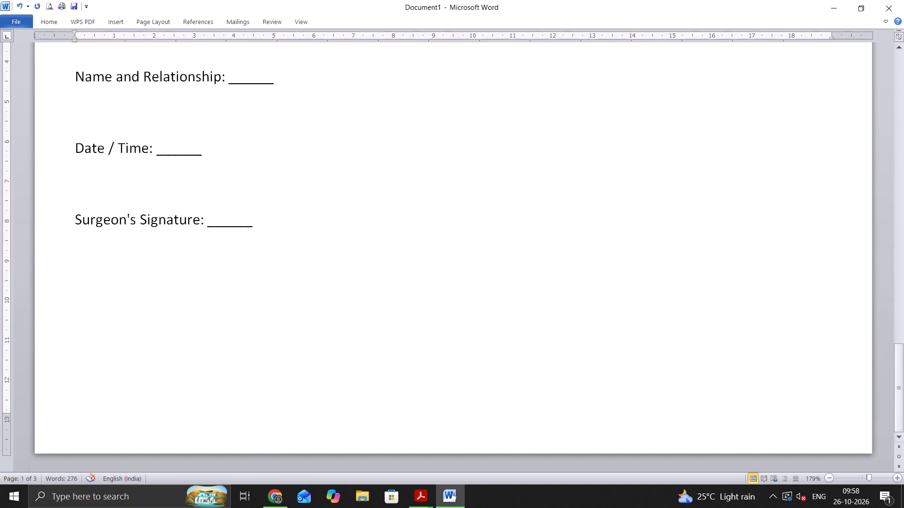
pyautogui.scroll(2, 291, 233)
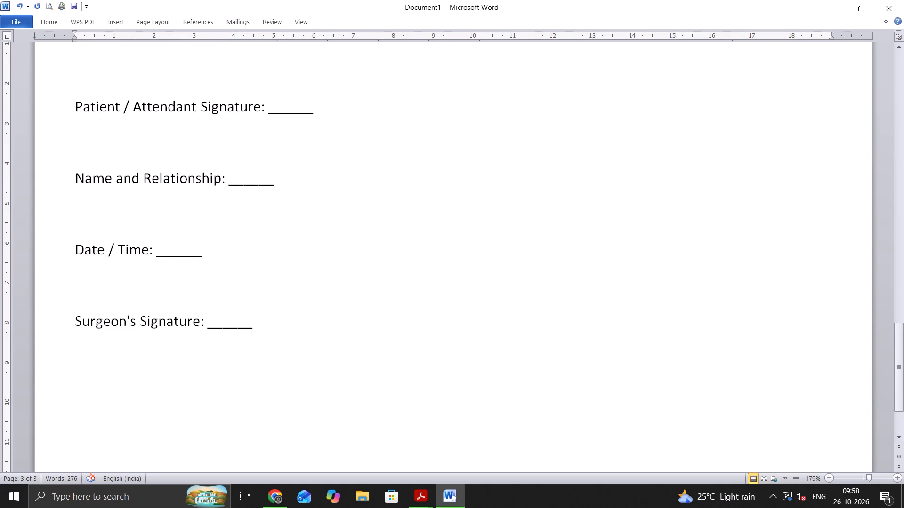
pyautogui.hotkey('ctrl', 'p')
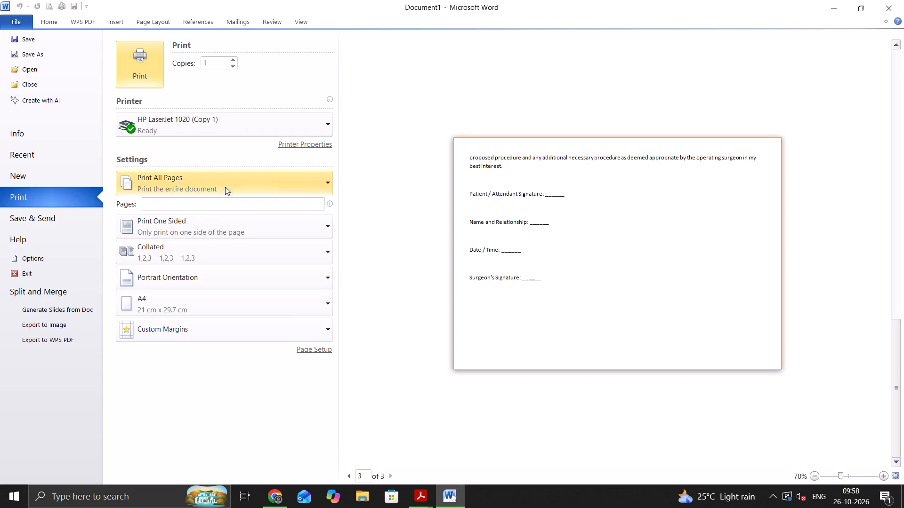
pyautogui.click(236, 177)
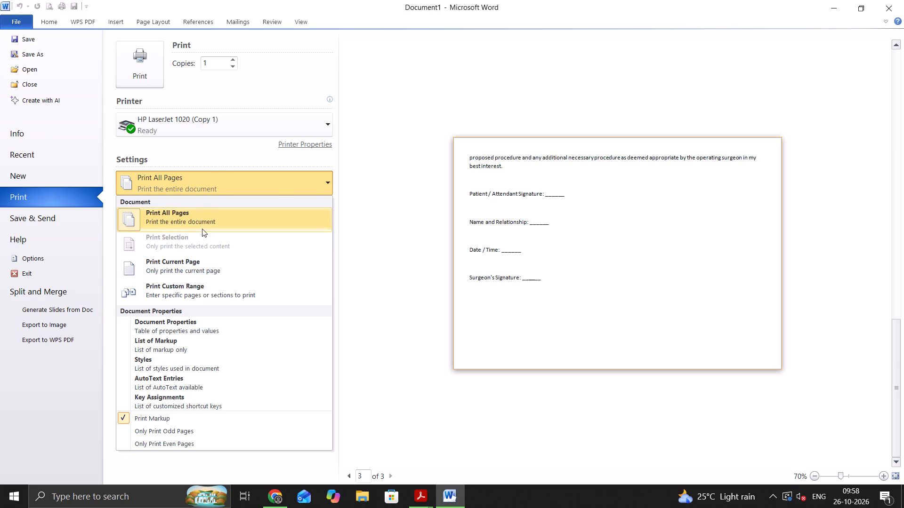
pyautogui.click(203, 244)
pyautogui.doubleClick(203, 244)
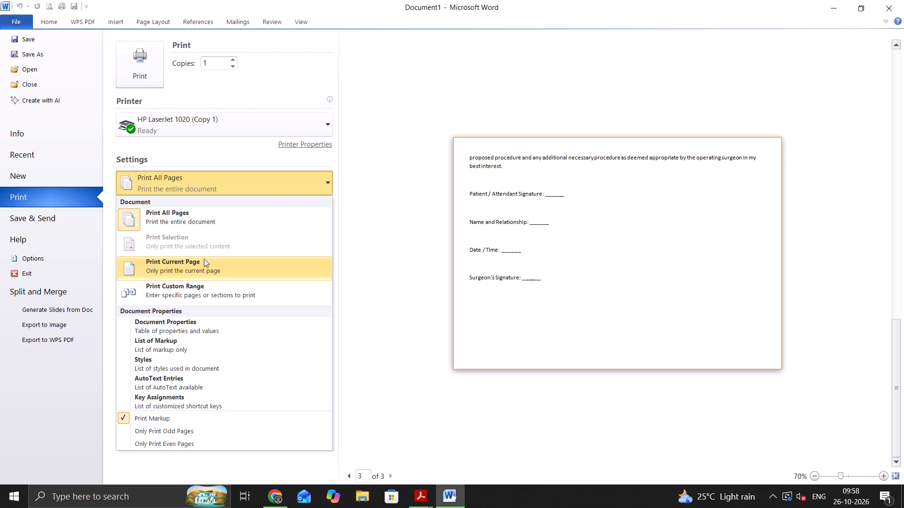
pyautogui.click(202, 289)
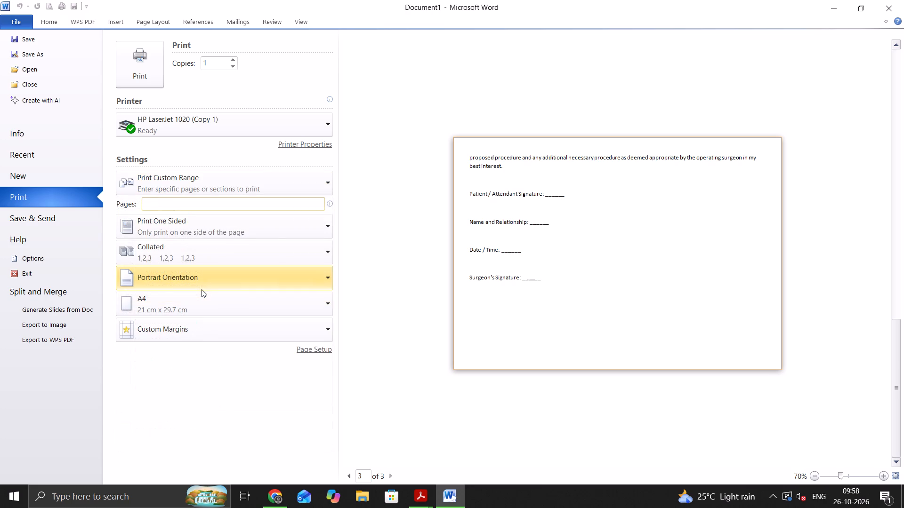
pyautogui.press('1')
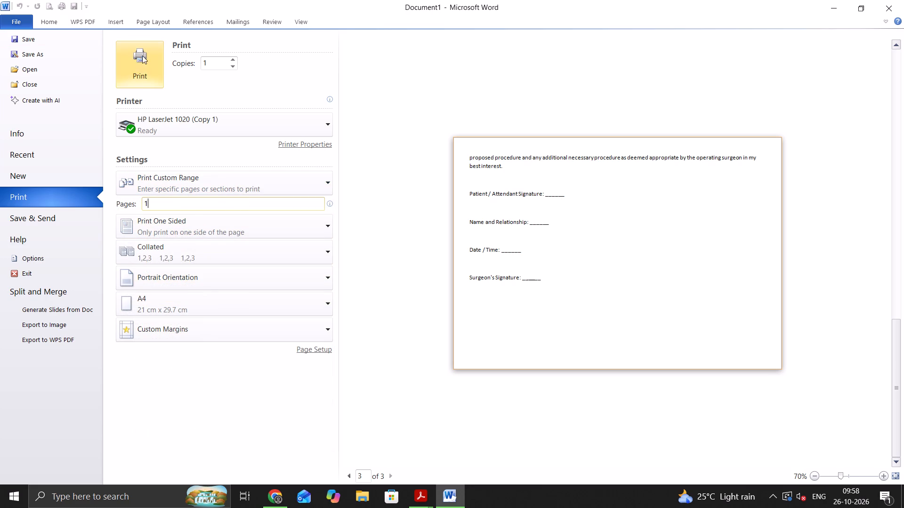
pyautogui.click(141, 76)
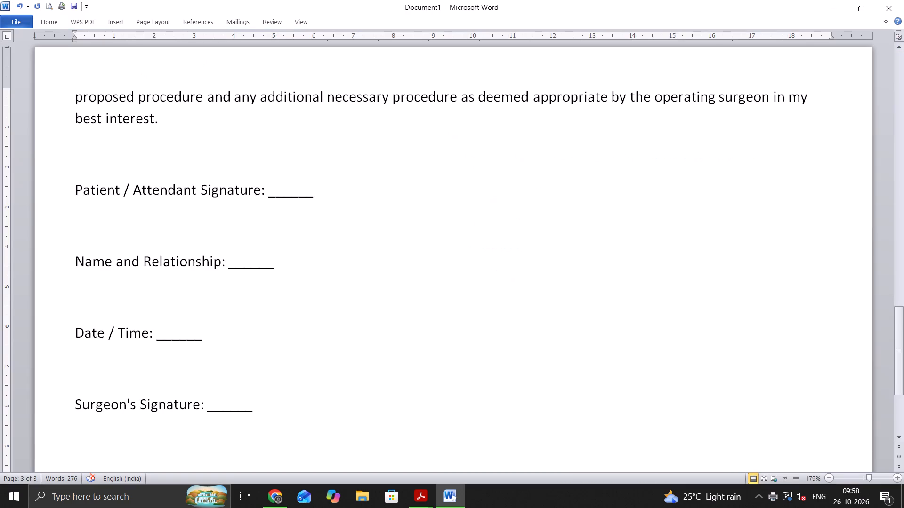
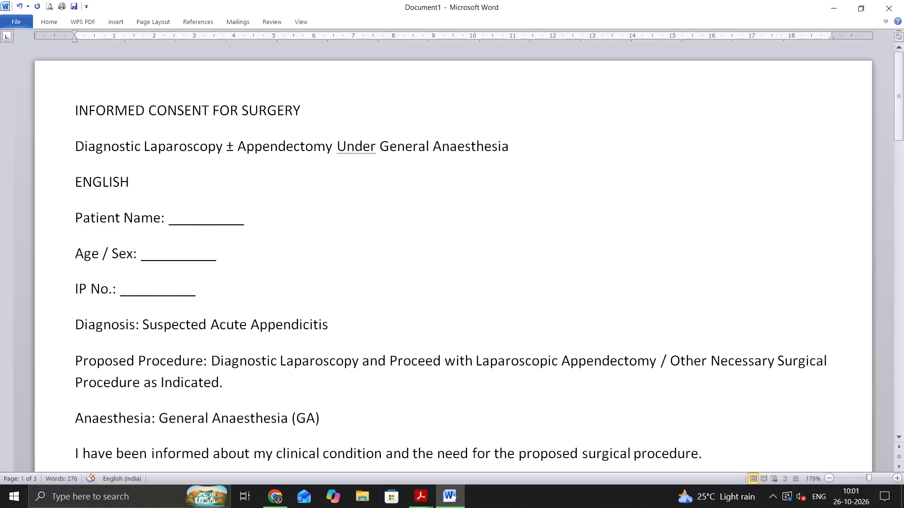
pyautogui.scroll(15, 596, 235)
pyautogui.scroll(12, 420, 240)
# Switch to Adobe Acrobat by bringing up the previews of its open PDF documents.
pyautogui.click(416, 490)
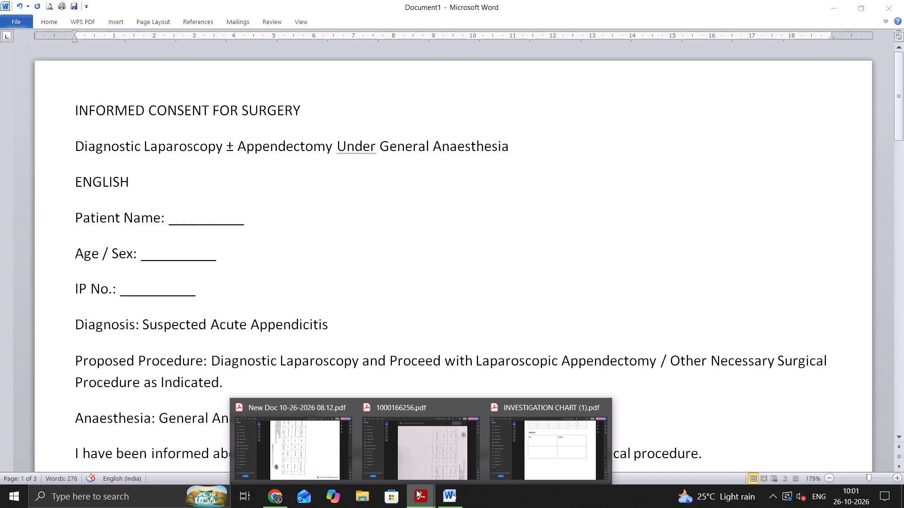
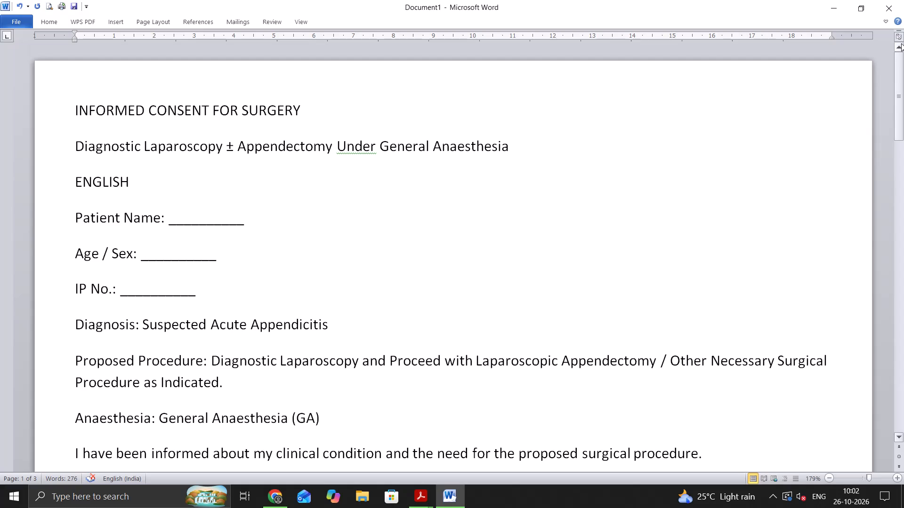
# Close the informed consent document and Word without saving the changes.
pyautogui.scroll(5, 446, 289)
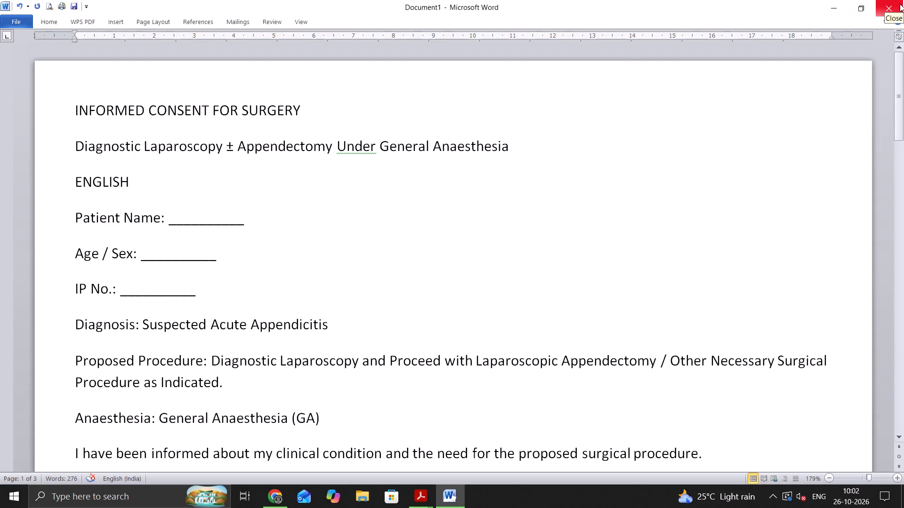
pyautogui.click(900, 4)
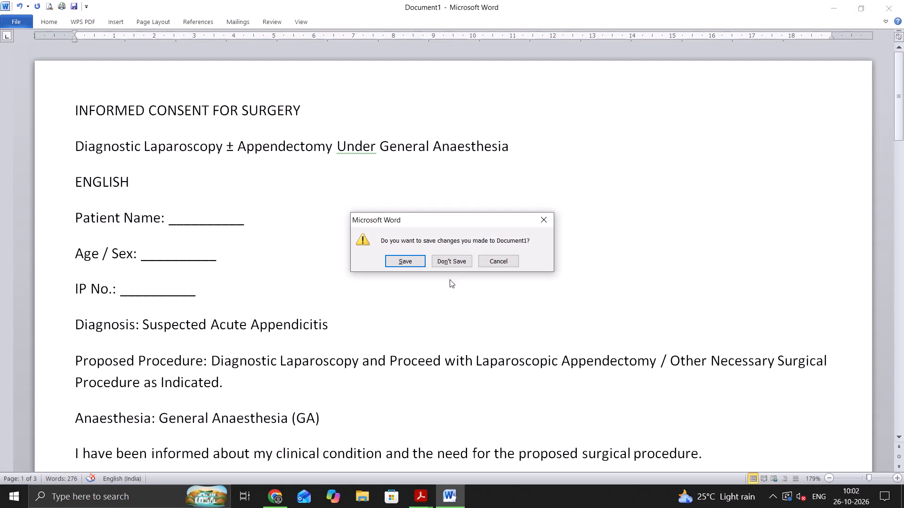
pyautogui.click(453, 262)
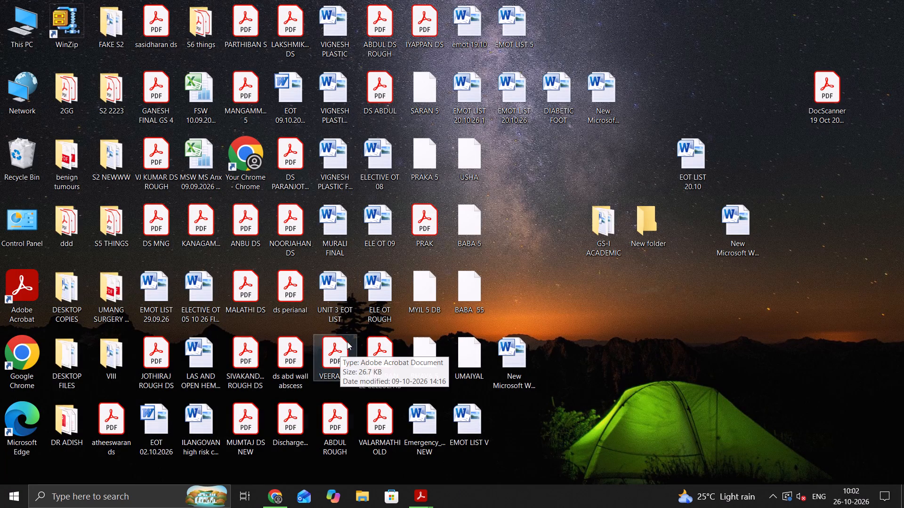
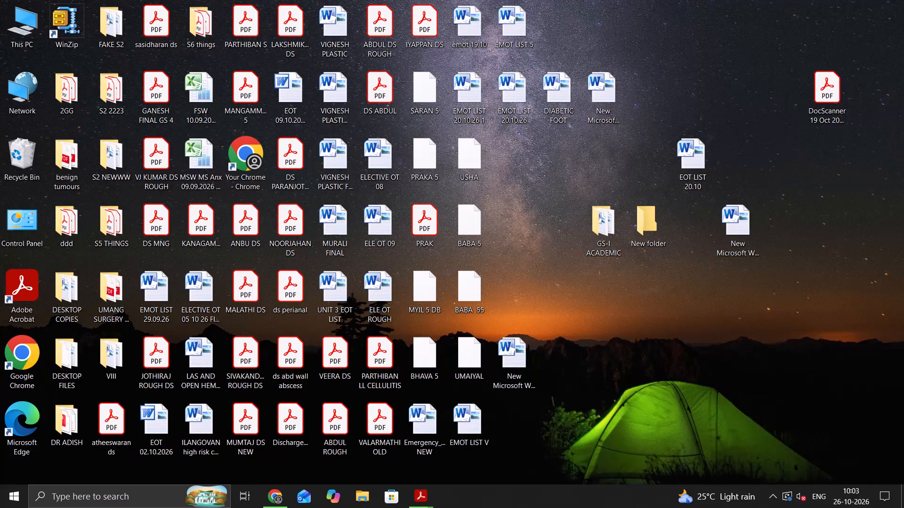
# Search the computer for CONSENT, open the consent Word document to check it, and close it.
pyautogui.click(81, 493)
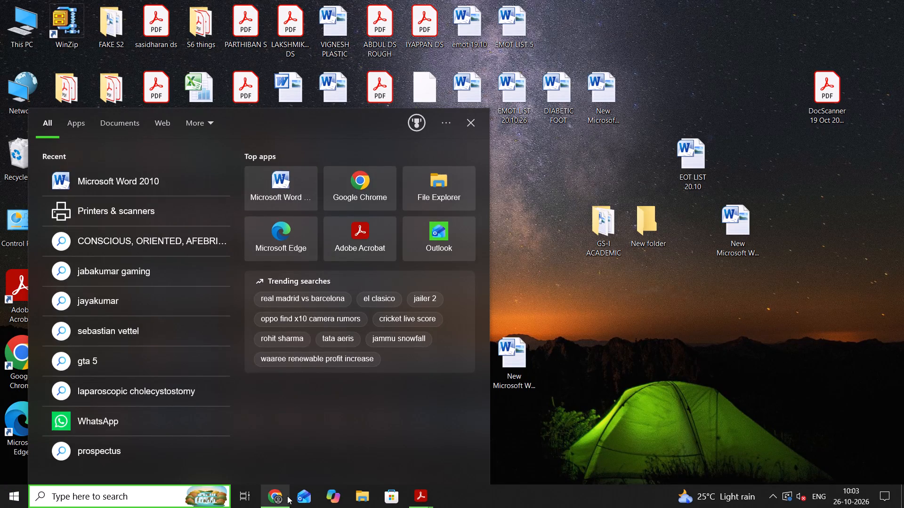
pyautogui.write('CONSEB')
pyautogui.press('BackSpace')
pyautogui.press('BackSpace')
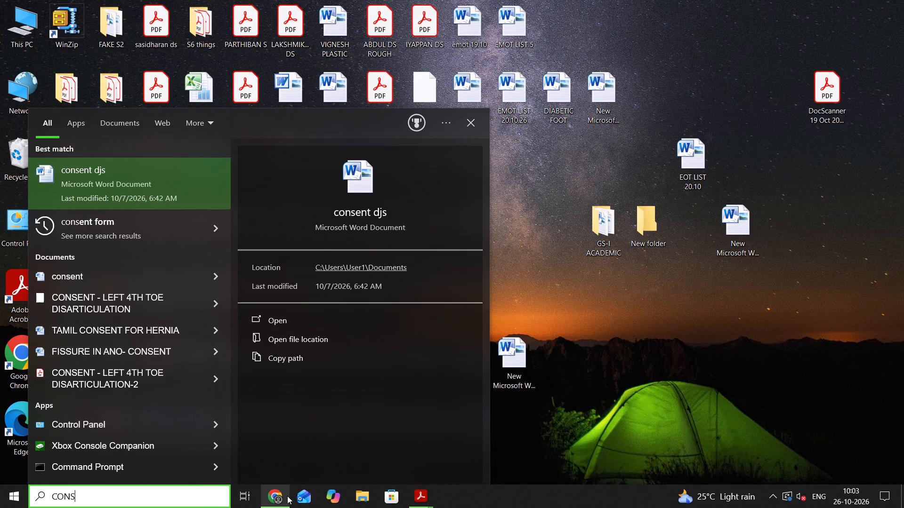
pyautogui.write('ENT')
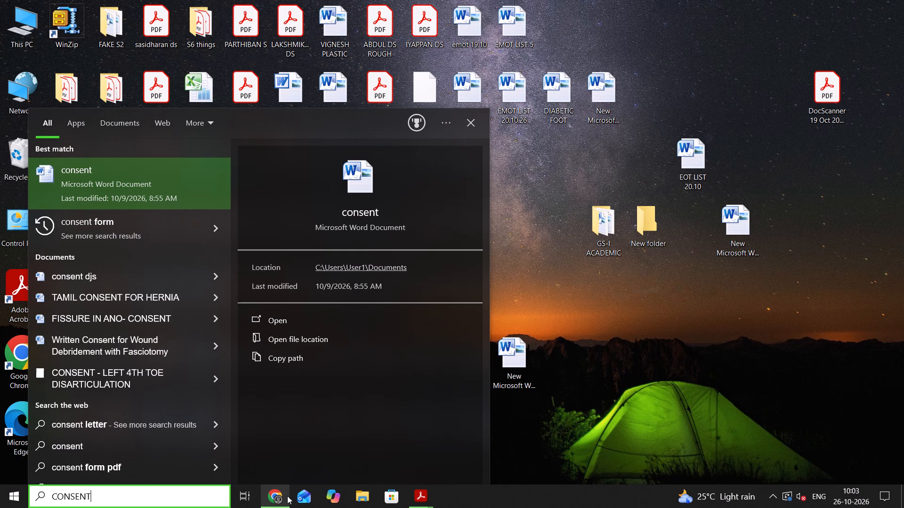
pyautogui.doubleClick(95, 176)
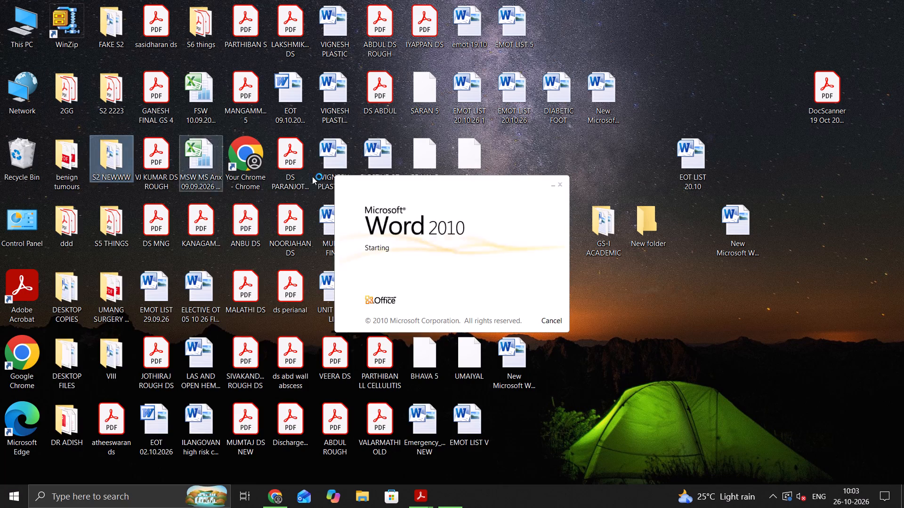
pyautogui.scroll(4, 340, 120)
pyautogui.scroll(-2, 343, 121)
pyautogui.scroll(5, 343, 121)
pyautogui.click(903, 0)
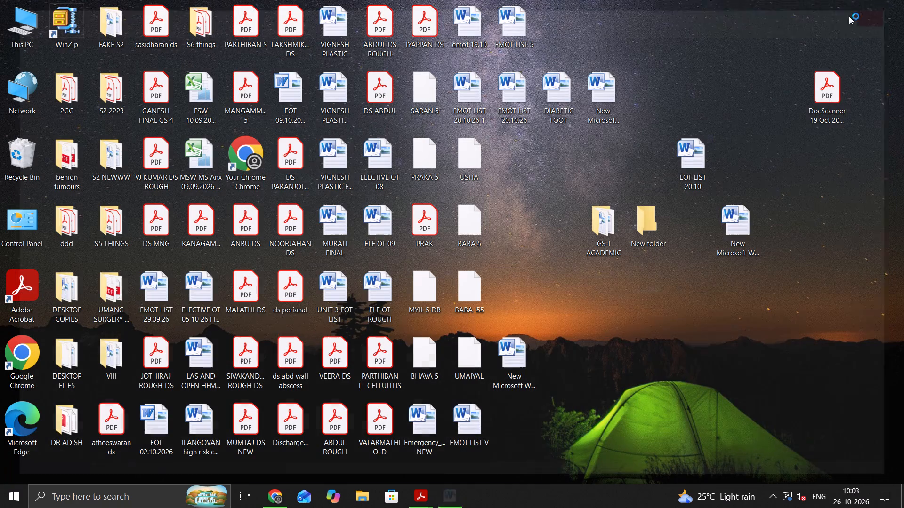
# Search for CONSENT again, open TAMIL CONSENT FOR HERNIA, read through its pages, and close it.
pyautogui.click(102, 498)
pyautogui.write('CONSENT')
pyautogui.press('space')
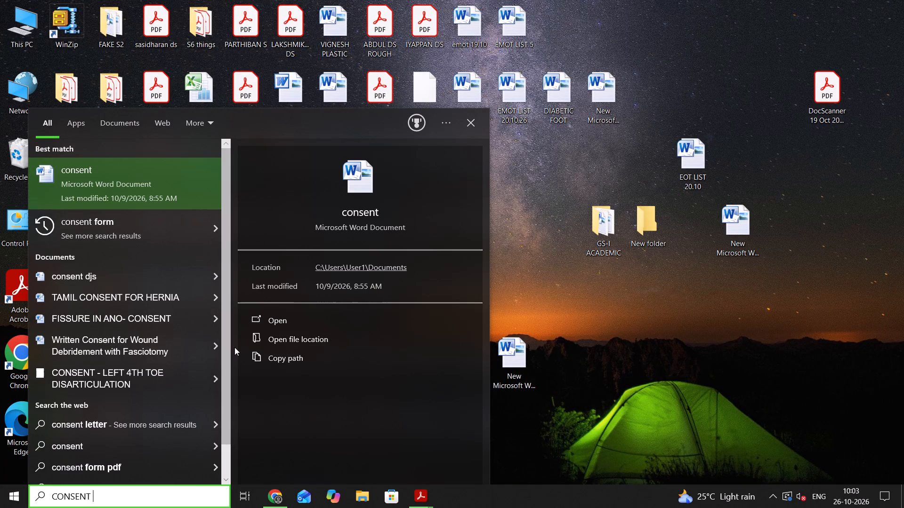
pyautogui.click(179, 302)
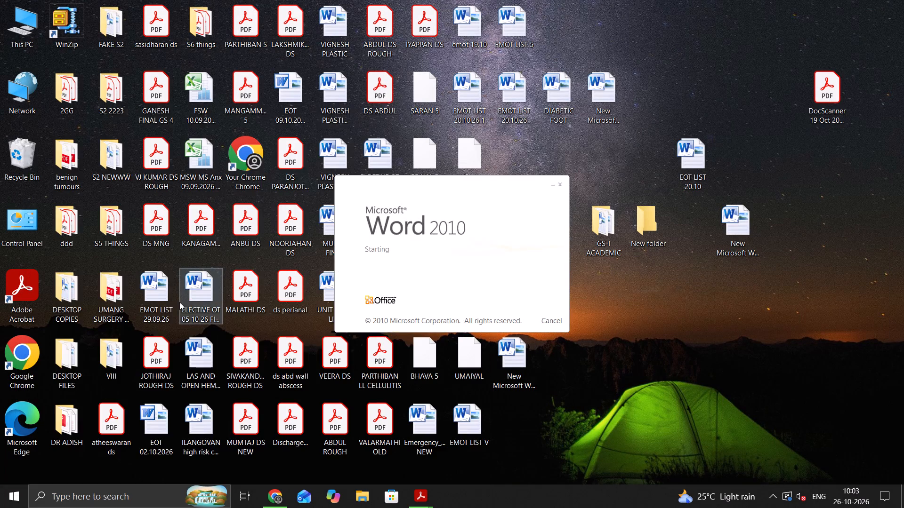
pyautogui.scroll(6, 458, 224)
pyautogui.scroll(-7, 458, 224)
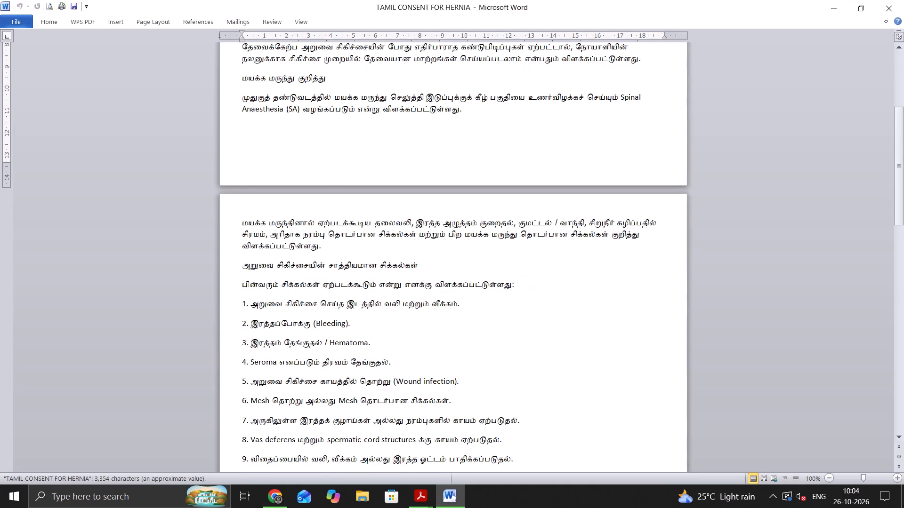
pyautogui.scroll(-20, 459, 224)
pyautogui.scroll(-2, 459, 224)
pyautogui.scroll(2, 307, 218)
pyautogui.scroll(-9, 307, 218)
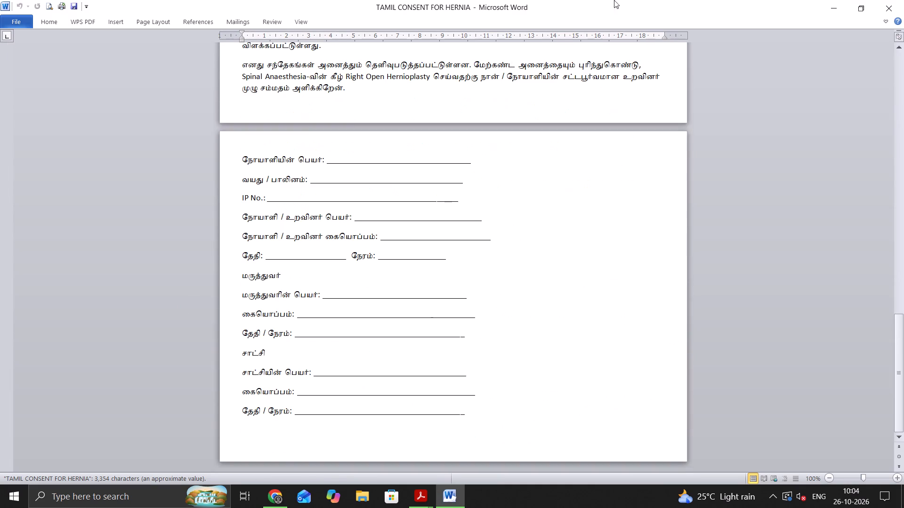
pyautogui.click(885, 6)
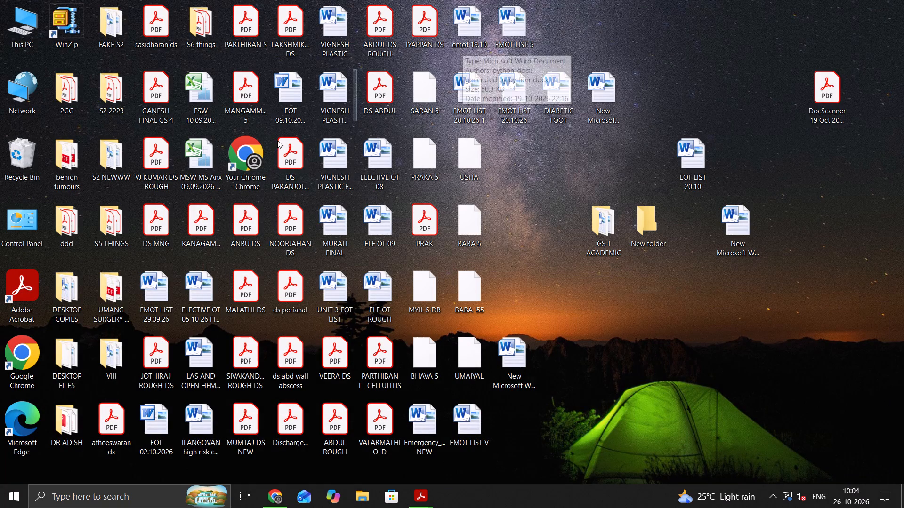
# Check the EMOT LIST 20.10.26 1 and ELE OT ROUGH documents from the desktop, closing each after viewing.
pyautogui.doubleClick(467, 87)
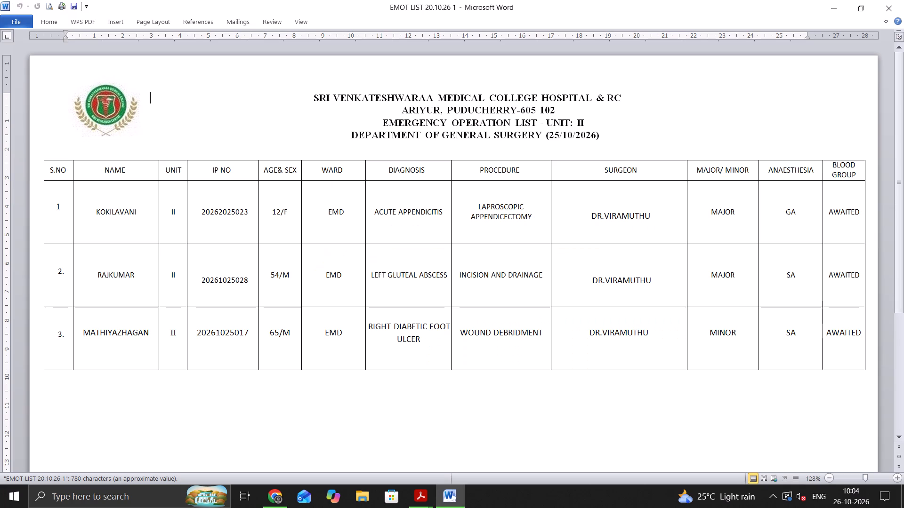
pyautogui.click(903, 0)
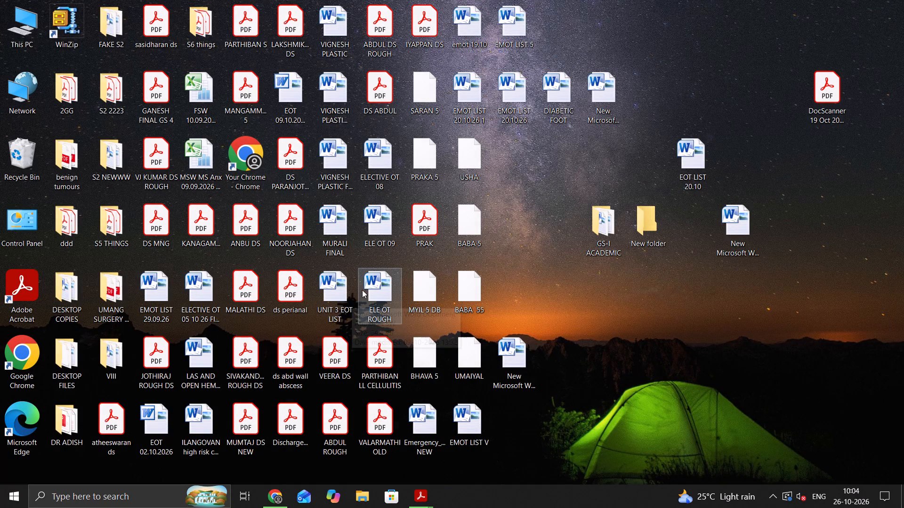
pyautogui.doubleClick(364, 289)
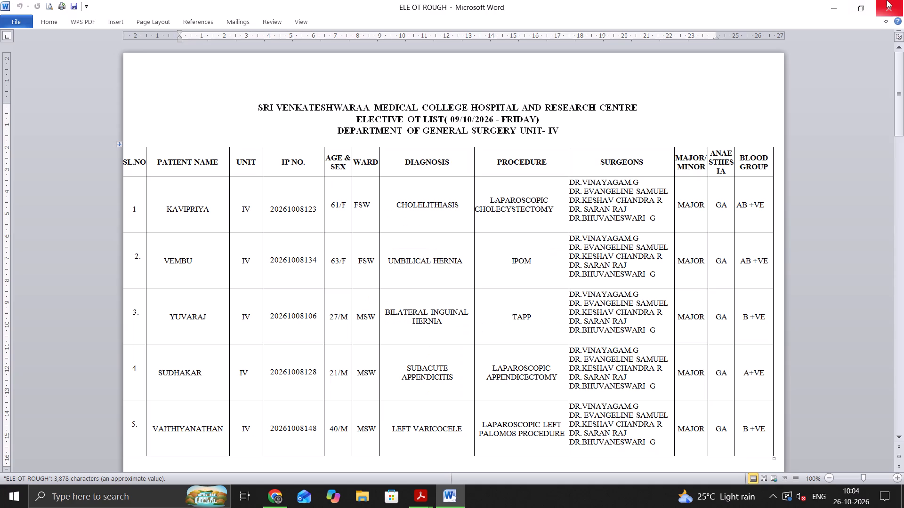
pyautogui.click(887, 0)
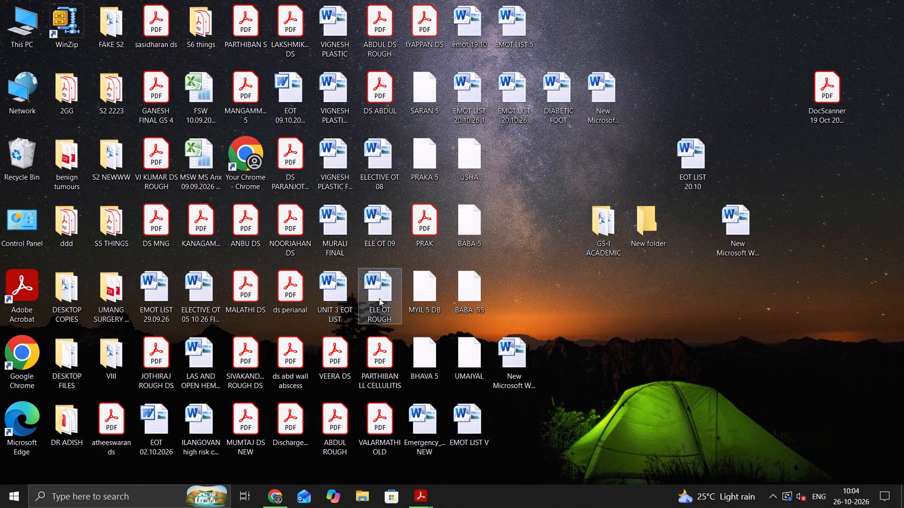
# Open UNIT 3 EOT LIST and delete the department and date line, the table header row and the first four patient rows.
pyautogui.doubleClick(340, 295)
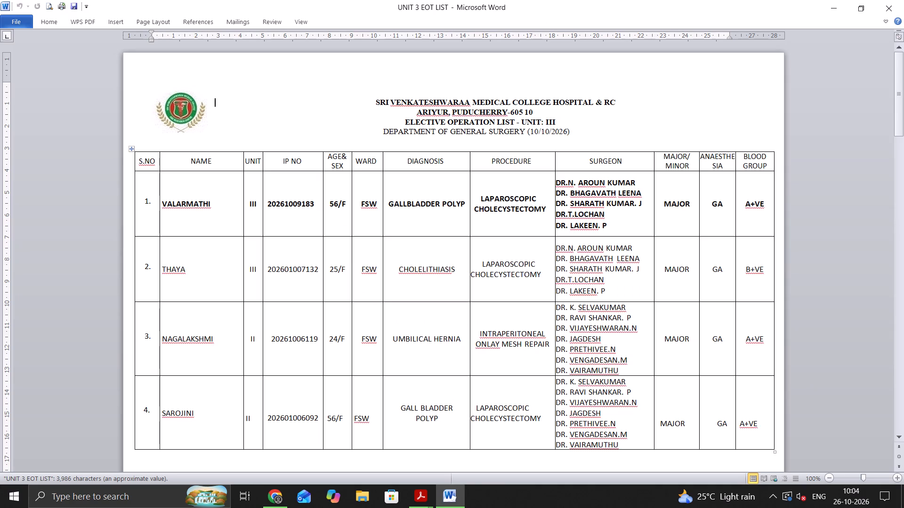
pyautogui.moveTo(131, 148); pyautogui.dragTo(387, 329)
pyautogui.click(254, 100)
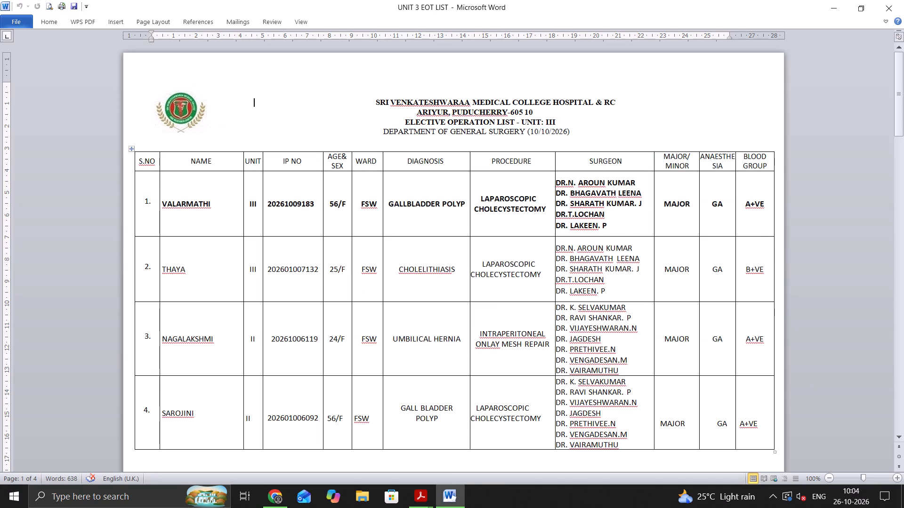
pyautogui.moveTo(138, 135); pyautogui.dragTo(333, 437)
pyautogui.scroll(-3, 333, 437)
pyautogui.moveTo(333, 437); pyautogui.dragTo(665, 333)
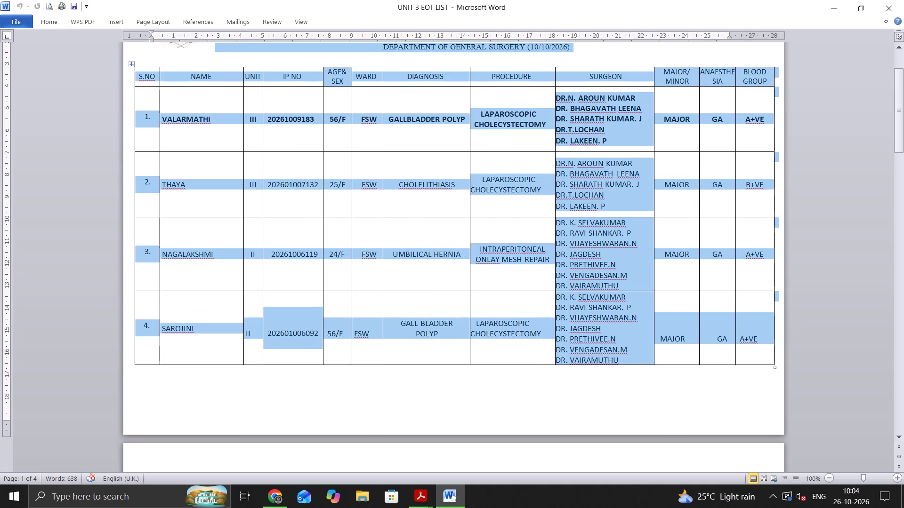
pyautogui.moveTo(665, 333); pyautogui.dragTo(678, 343)
pyautogui.press('BackSpace')
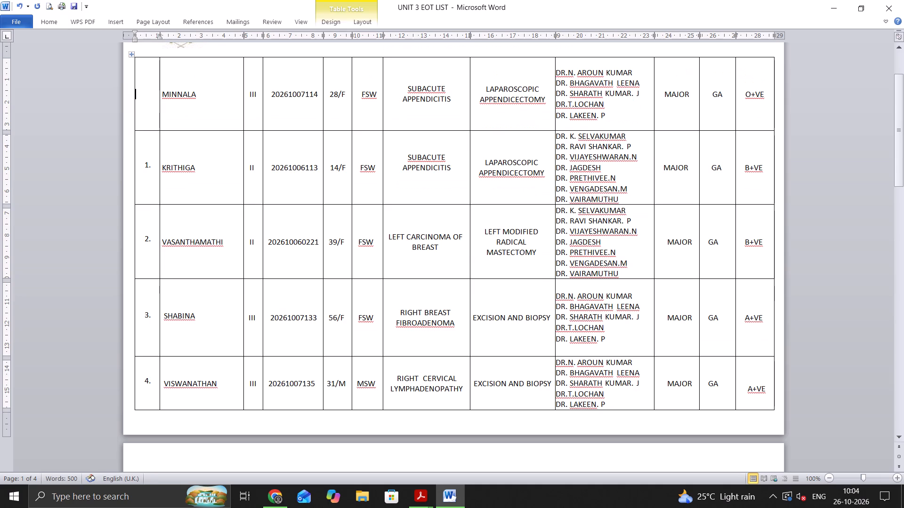
# Delete everything from the ELECTIVE OPERATION LIST - UNIT: III line through the remaining patient table and the UNIT CHIEF text.
pyautogui.scroll(3, 311, 63)
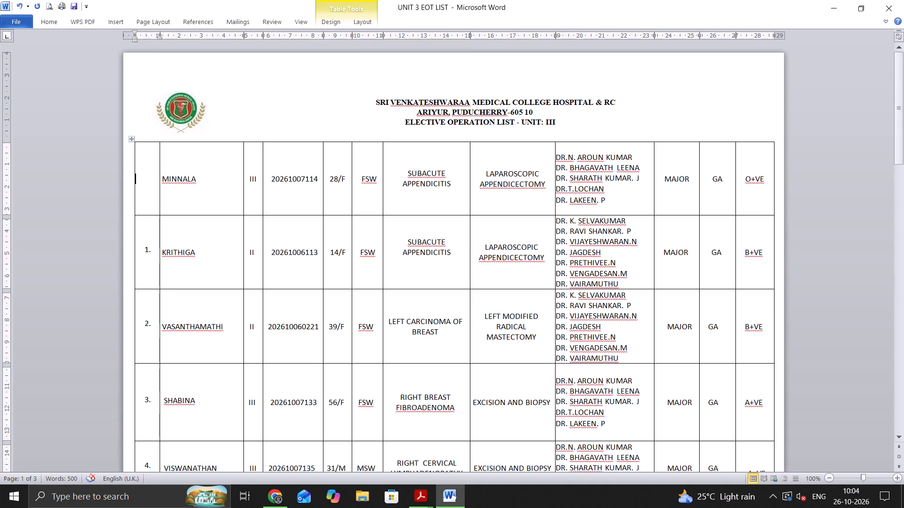
pyautogui.moveTo(130, 122); pyautogui.dragTo(128, 148)
pyautogui.moveTo(128, 149); pyautogui.dragTo(145, 194)
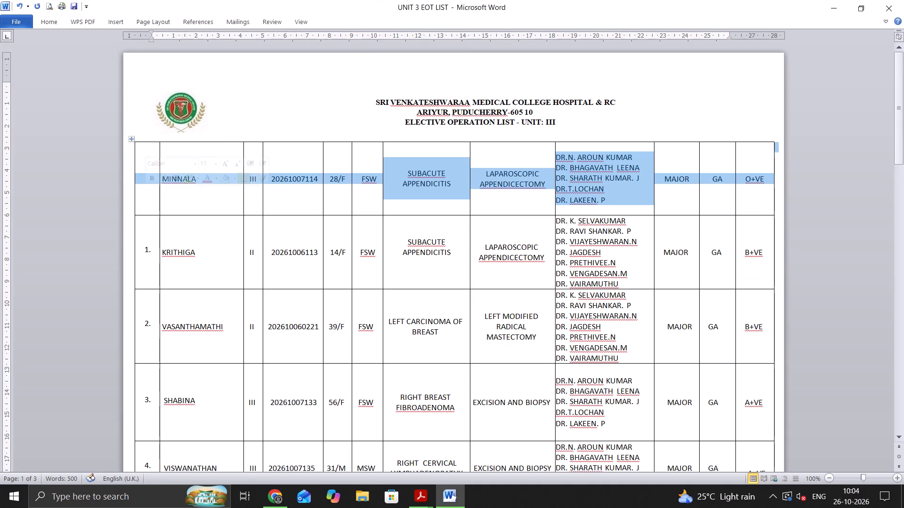
pyautogui.moveTo(141, 136); pyautogui.dragTo(212, 269)
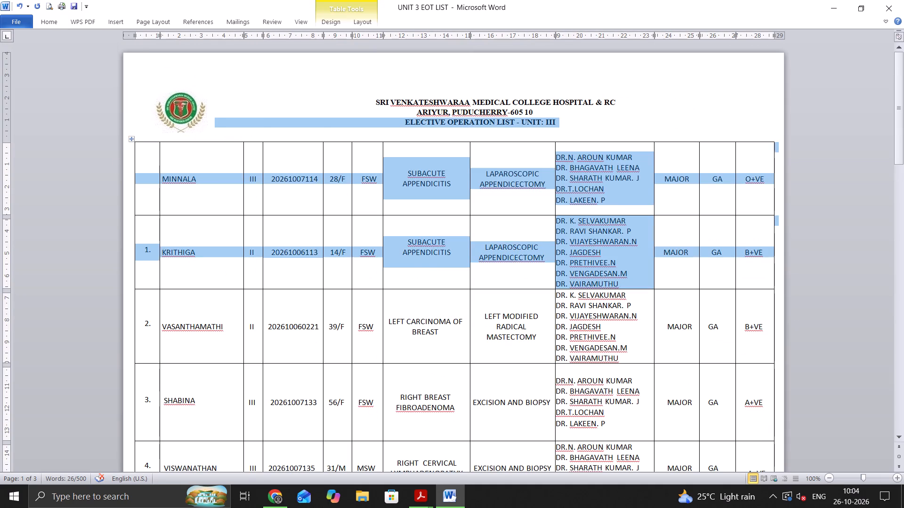
pyautogui.moveTo(212, 269); pyautogui.dragTo(449, 484)
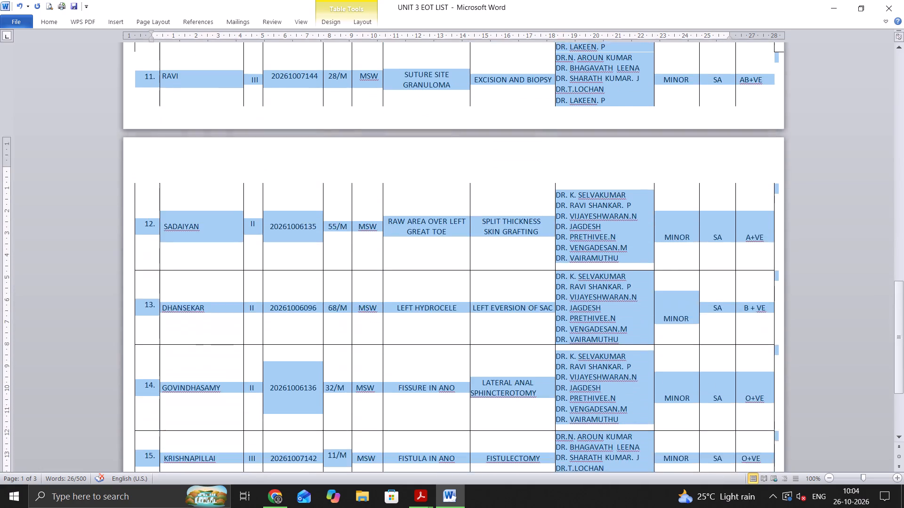
pyautogui.moveTo(449, 484); pyautogui.dragTo(447, 483)
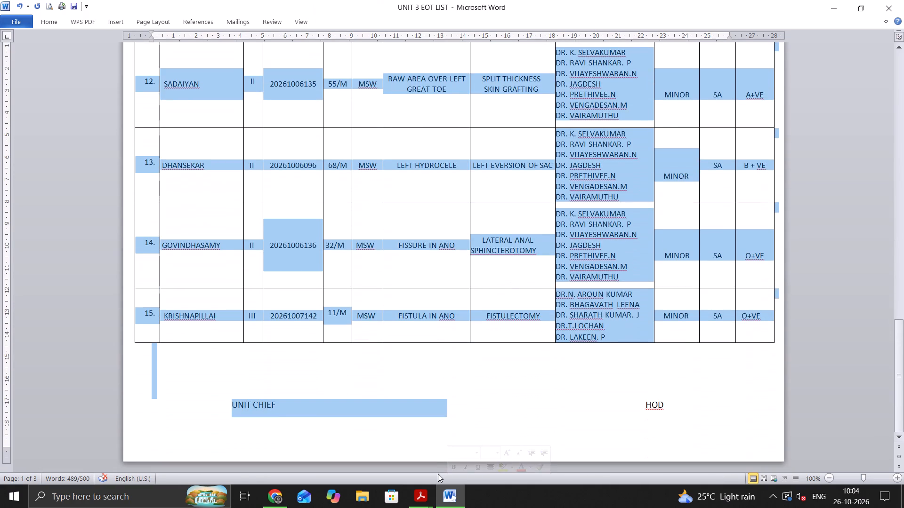
pyautogui.press('Delete')
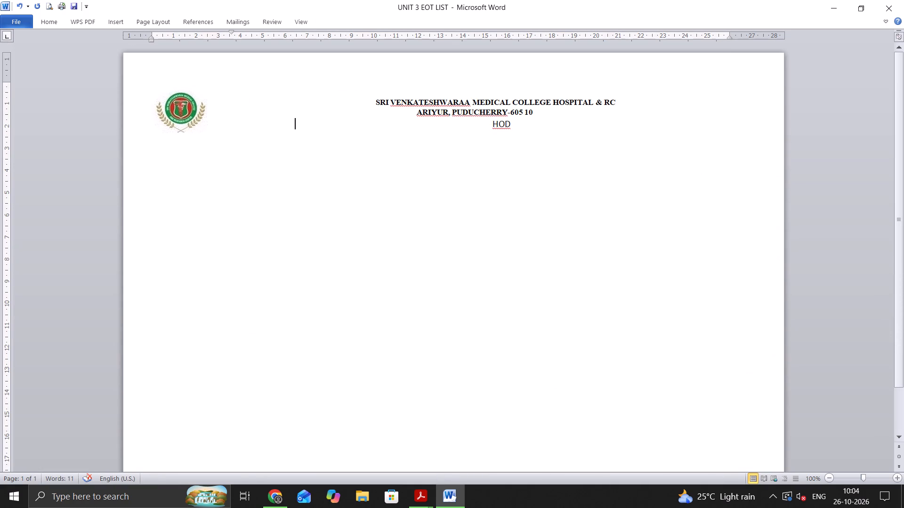
# Delete the leftover HOD text below the hospital's address line.
pyautogui.click(521, 125)
pyautogui.press('BackSpace')
pyautogui.press('BackSpace')
pyautogui.press('BackSpace')
pyautogui.press('BackSpace')
pyautogui.press('BackSpace')
pyautogui.press('BackSpace')
pyautogui.press('BackSpace')
pyautogui.press('BackSpace')
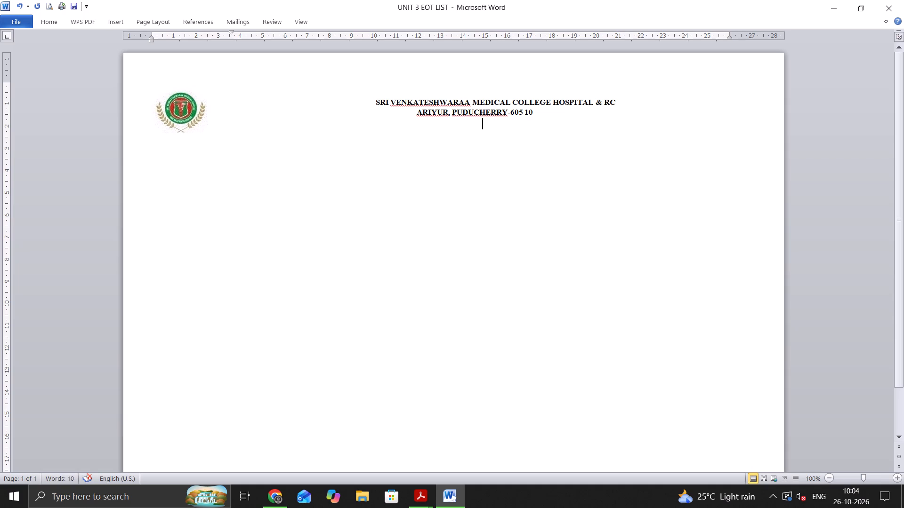
# Select the blank line beneath the hospital's address line.
pyautogui.click(147, 151)
pyautogui.click(166, 158)
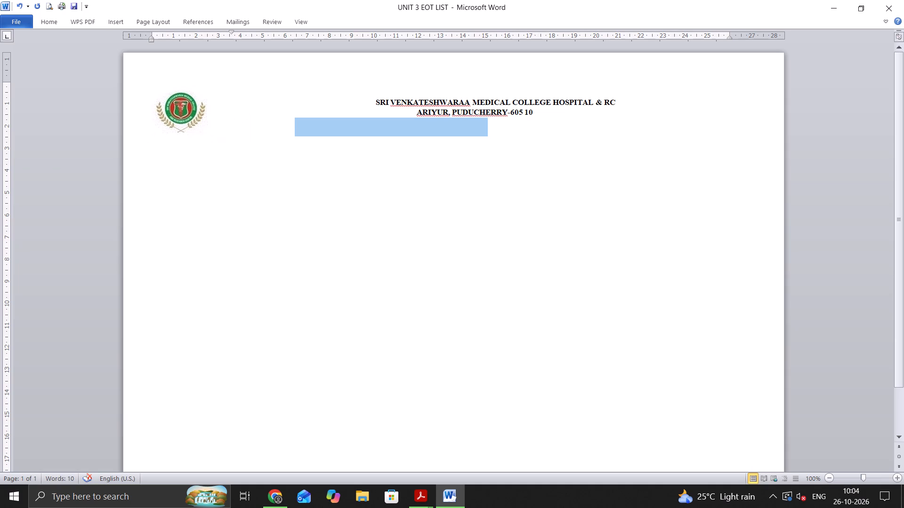
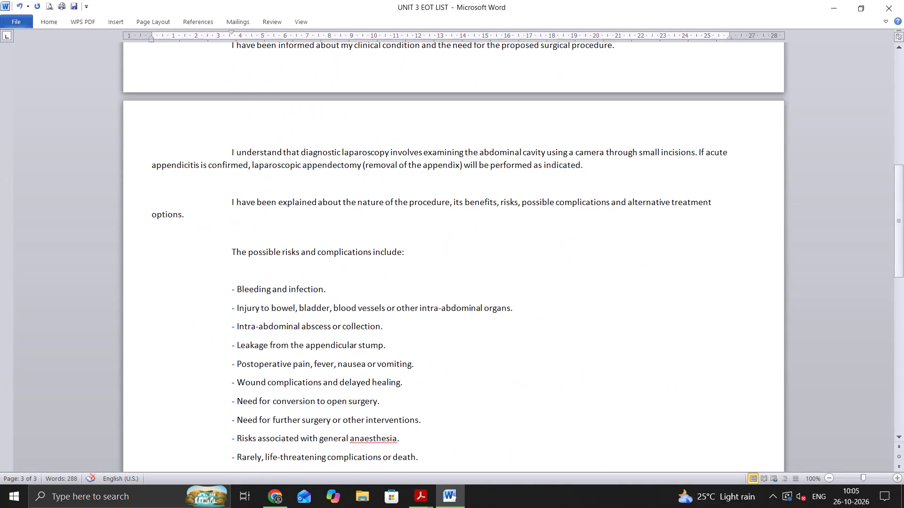
# Remove the blank lines above the ENGLISH and Patient Name lines of the consent form, keeping each on its own indented line.
pyautogui.scroll(15, 271, 303)
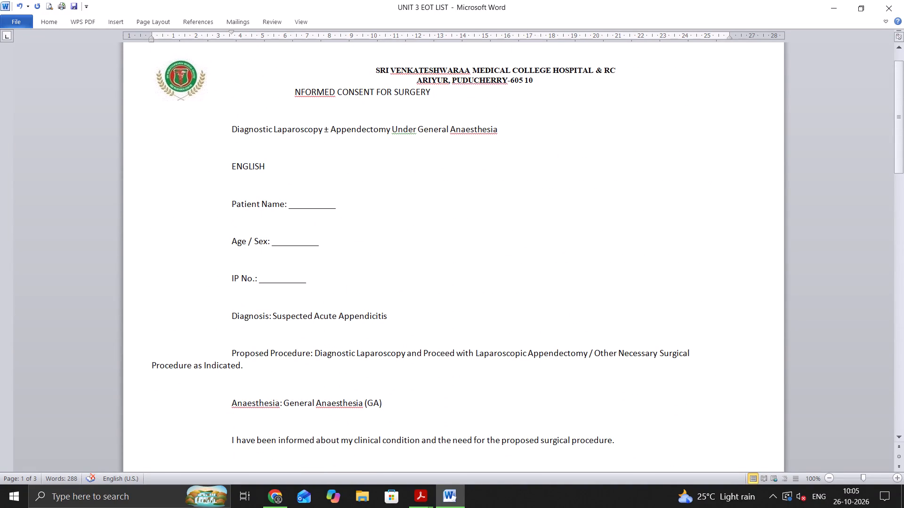
pyautogui.click(229, 172)
pyautogui.press('BackSpace')
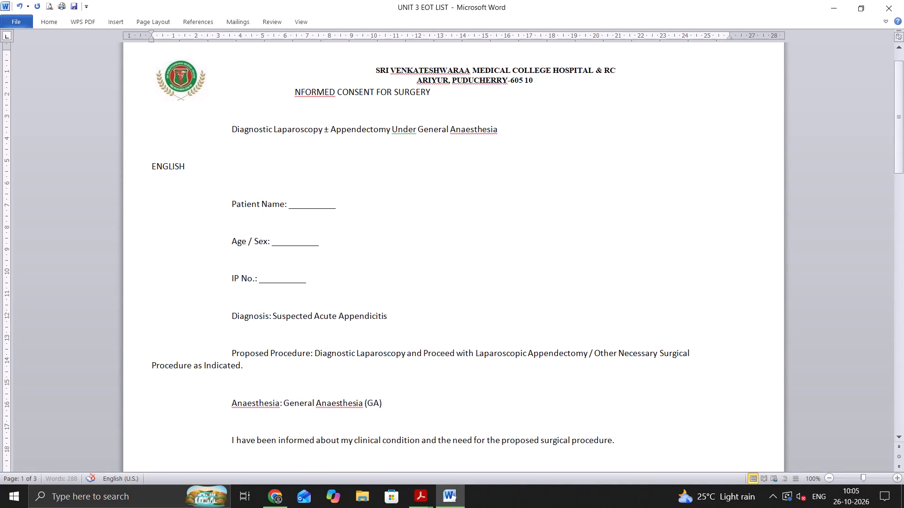
pyautogui.press('BackSpace')
pyautogui.press('BackSpace')
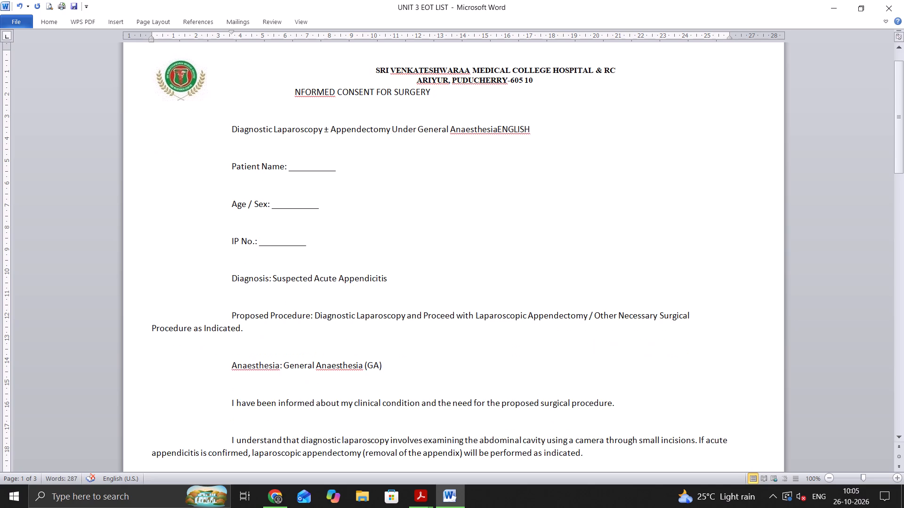
pyautogui.press('Return')
pyautogui.press('Down')
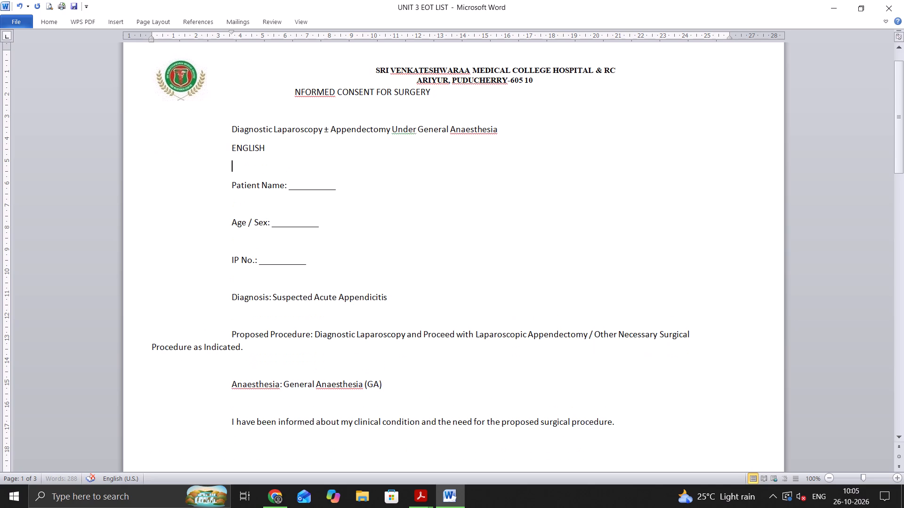
pyautogui.press('Down')
pyautogui.press('Down')
pyautogui.press('Up')
pyautogui.press('BackSpace')
pyautogui.press('BackSpace')
pyautogui.press('BackSpace')
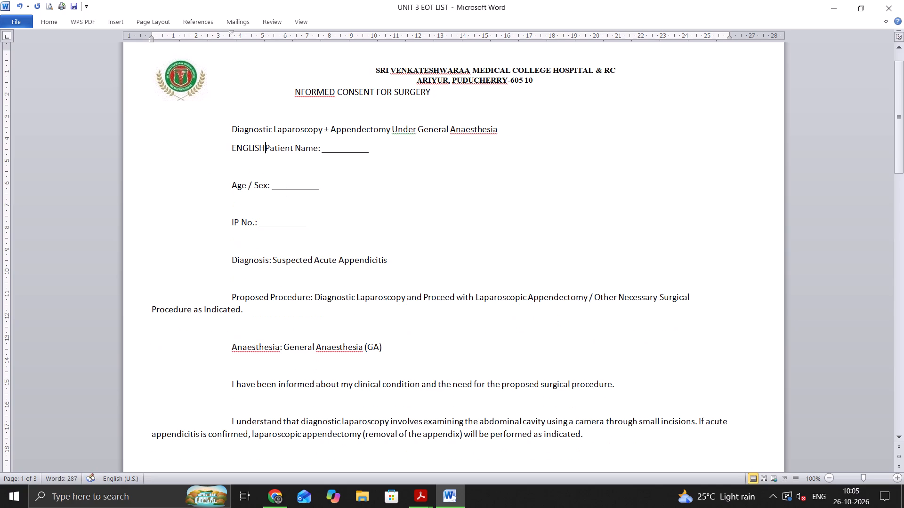
pyautogui.press('Return')
# Remove the blank lines above the Age / Sex and IP No. lines, keeping each on its own indented line.
pyautogui.press('Down')
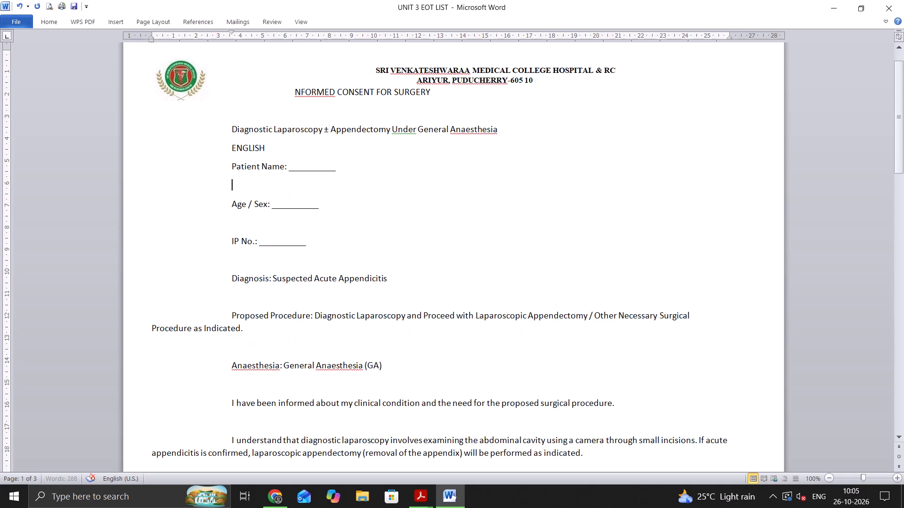
pyautogui.press('Down')
pyautogui.press('BackSpace')
pyautogui.press('BackSpace')
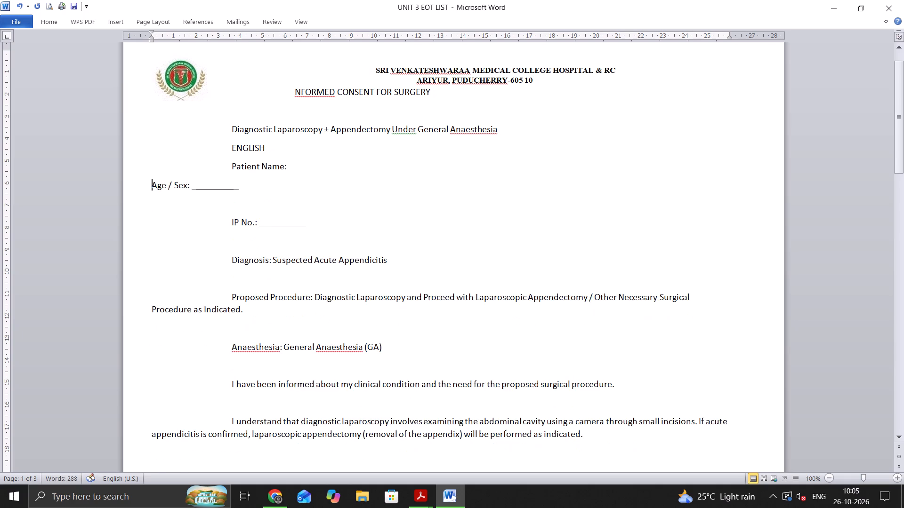
pyautogui.press('BackSpace')
pyautogui.press('Return')
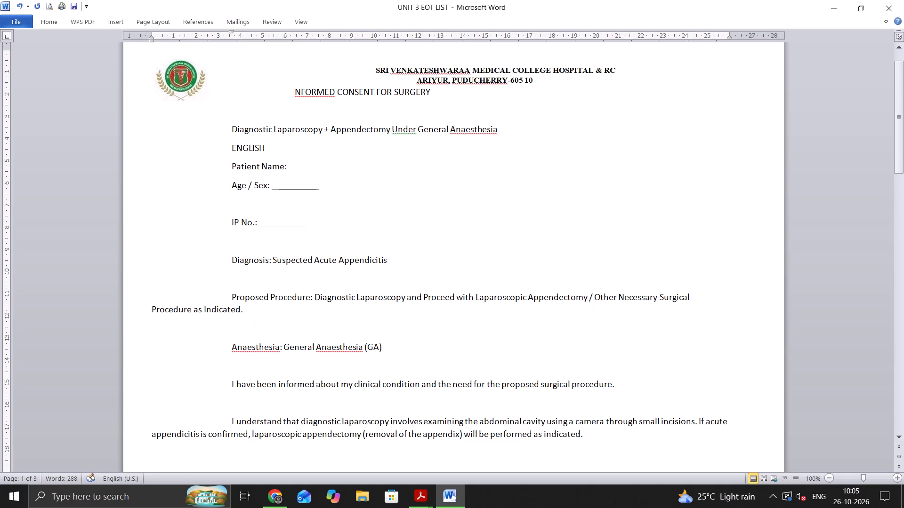
pyautogui.press('Down')
pyautogui.press('Down')
pyautogui.press('Down')
pyautogui.press('Up')
pyautogui.press('BackSpace')
pyautogui.press('BackSpace')
pyautogui.press('BackSpace')
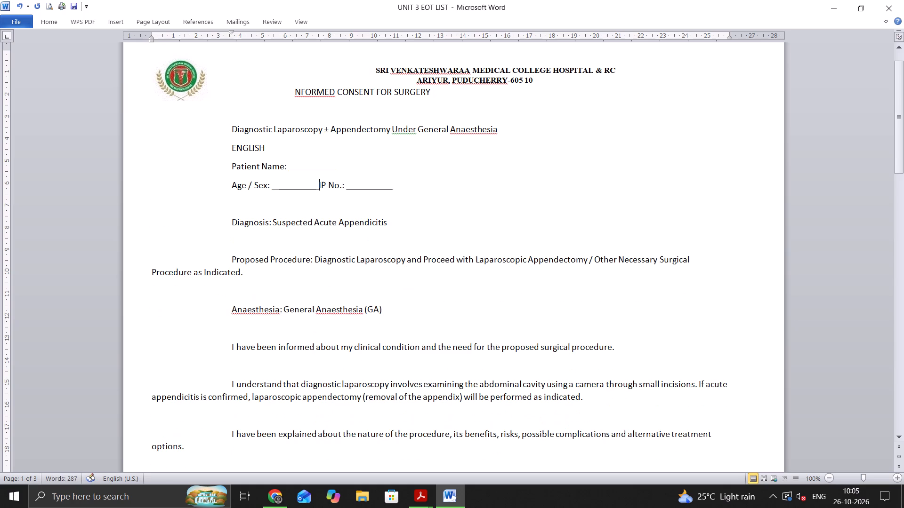
pyautogui.press('Return')
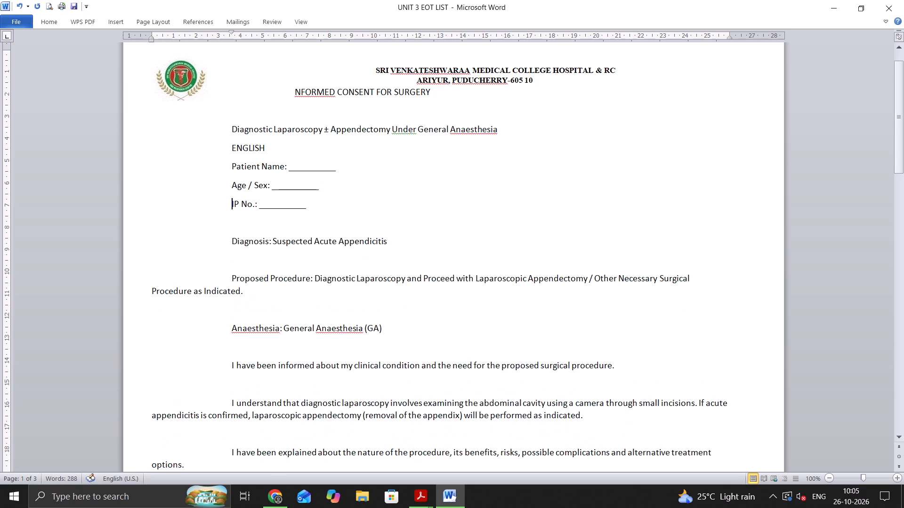
# Remove the blank lines above the Diagnosis and Proposed Procedure lines, keeping each on its own indented line.
pyautogui.press('Down')
pyautogui.press('Down')
pyautogui.press('BackSpace')
pyautogui.press('BackSpace')
pyautogui.press('BackSpace')
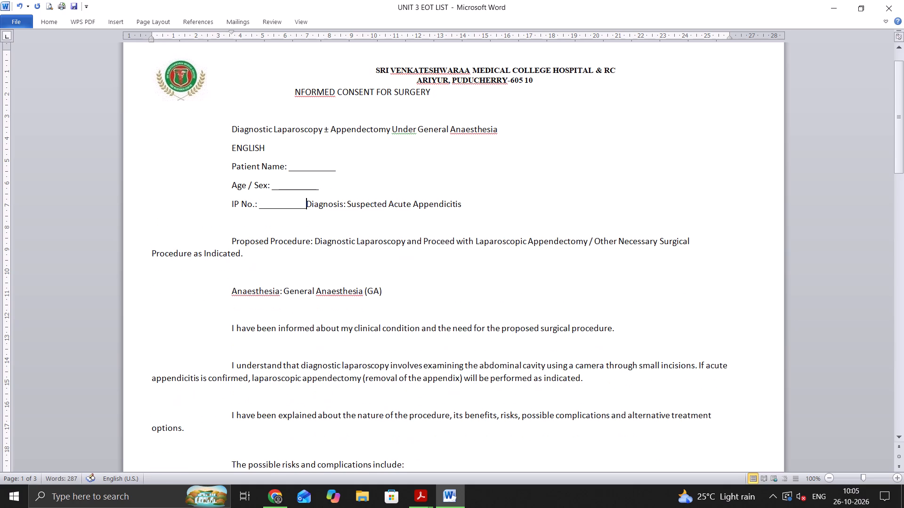
pyautogui.press('Return')
pyautogui.press('Down')
pyautogui.press('Down')
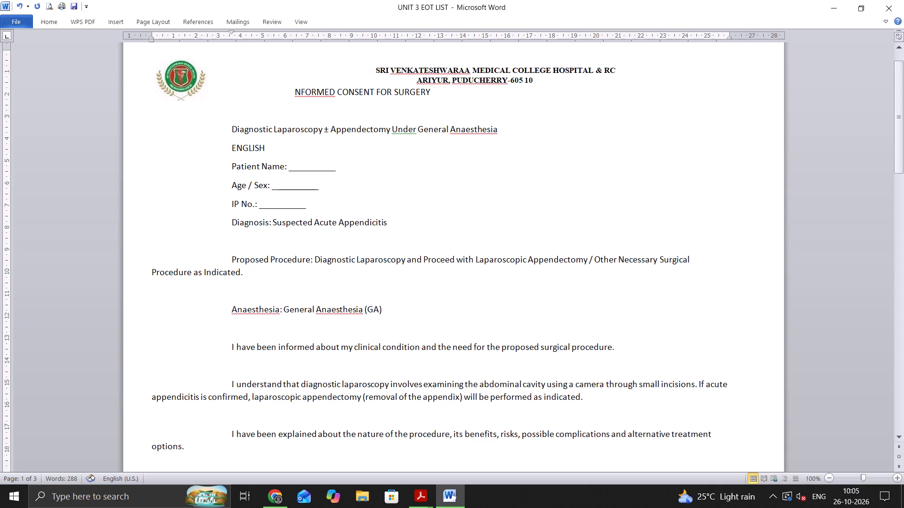
pyautogui.press('BackSpace')
pyautogui.press('BackSpace')
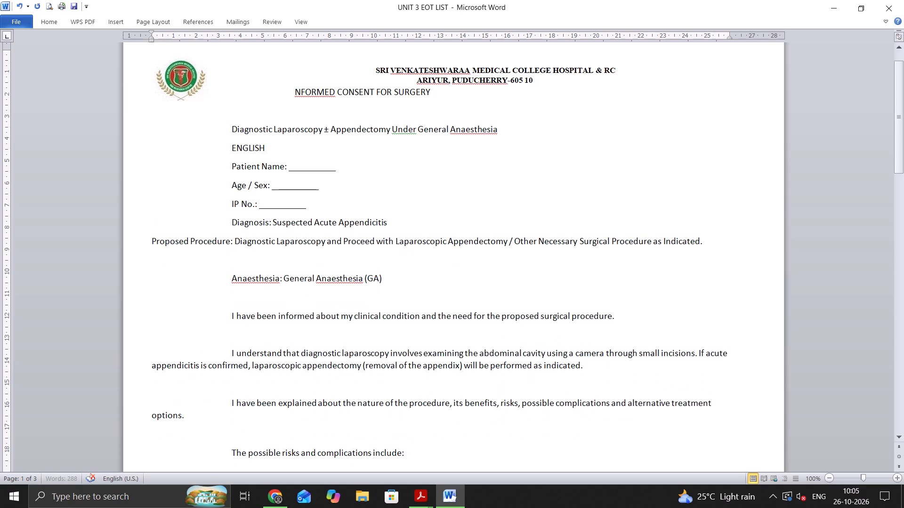
pyautogui.press('BackSpace')
pyautogui.press('Return')
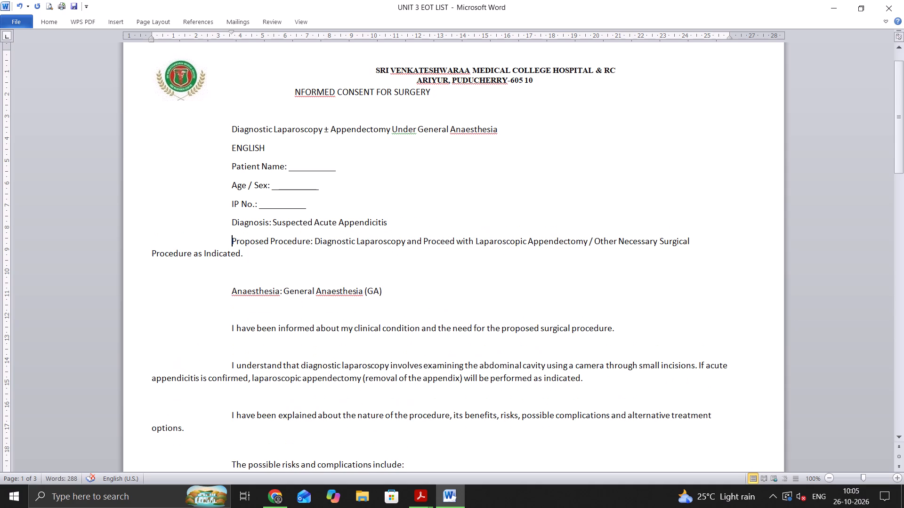
# Break the Proposed Procedure paragraph before "Procedure as Indicated." so that text starts on its own indented line.
pyautogui.press('Down')
pyautogui.press('Left')
pyautogui.press('Left')
pyautogui.press('Left')
pyautogui.press('Left')
pyautogui.press('Left')
pyautogui.press('Left')
pyautogui.press('Left')
pyautogui.press('Left')
pyautogui.press('Left')
pyautogui.press('Left')
pyautogui.press('Left')
pyautogui.press('Left')
pyautogui.press('Left')
pyautogui.press('Left')
pyautogui.press('Left')
pyautogui.press('Left')
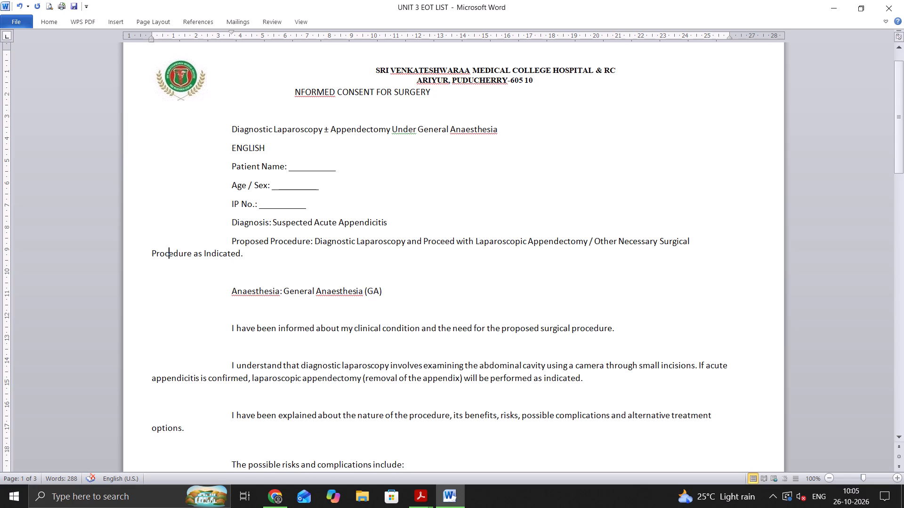
pyautogui.press('Left')
pyautogui.press('Left')
pyautogui.press('Left')
pyautogui.press('Left')
pyautogui.press('space')
pyautogui.press('space')
pyautogui.press('space')
pyautogui.press('space')
pyautogui.press('space')
pyautogui.press('space')
pyautogui.press('space')
pyautogui.press('space')
pyautogui.press('Return')
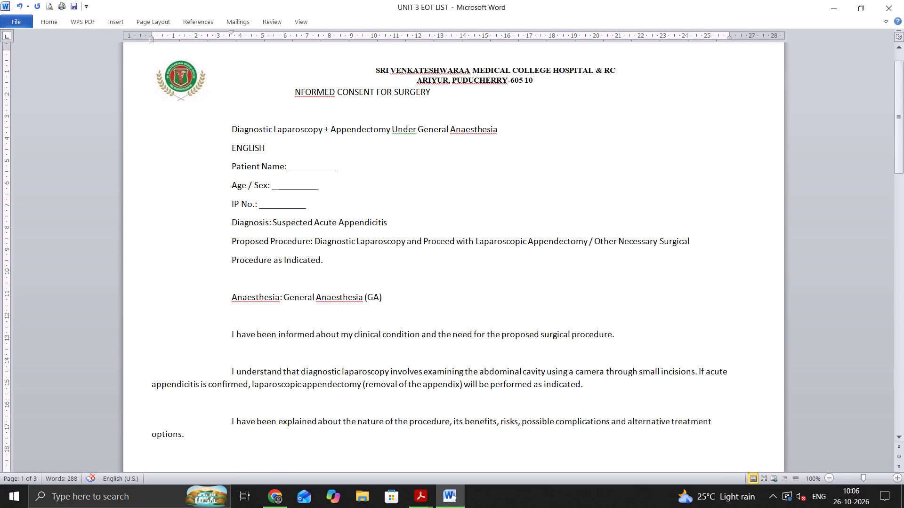
# Remove the blank lines above the Anaesthesia line and the "I have been informed" and "I understand" paragraphs.
pyautogui.click(233, 302)
pyautogui.press('Return')
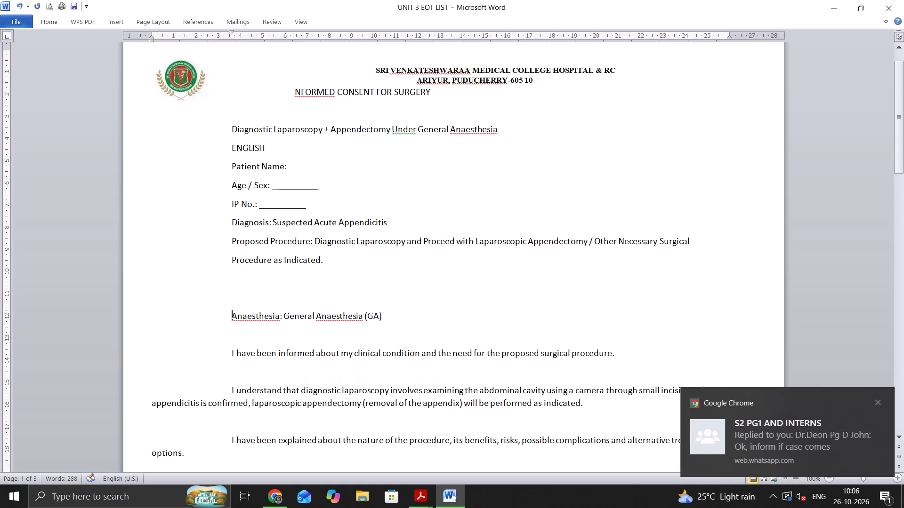
pyautogui.press('BackSpace')
pyautogui.press('BackSpace')
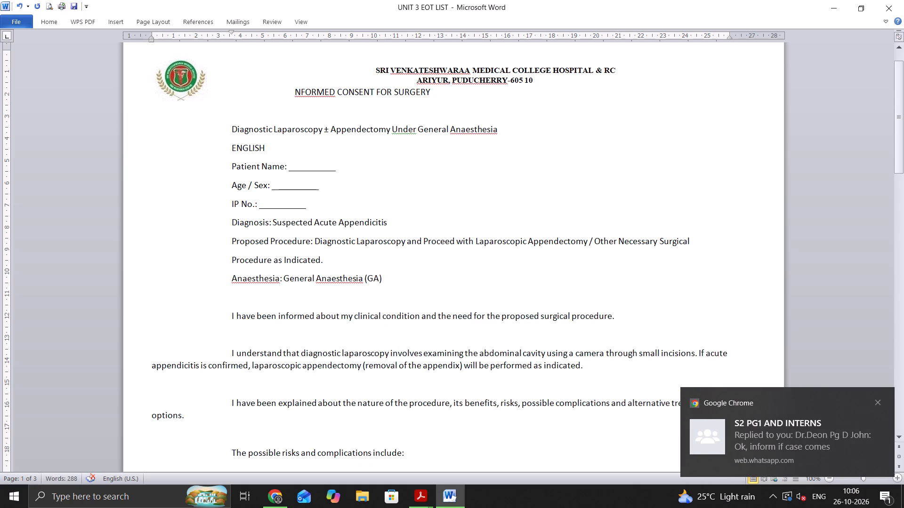
pyautogui.click(229, 315)
pyautogui.click(229, 317)
pyautogui.press('BackSpace')
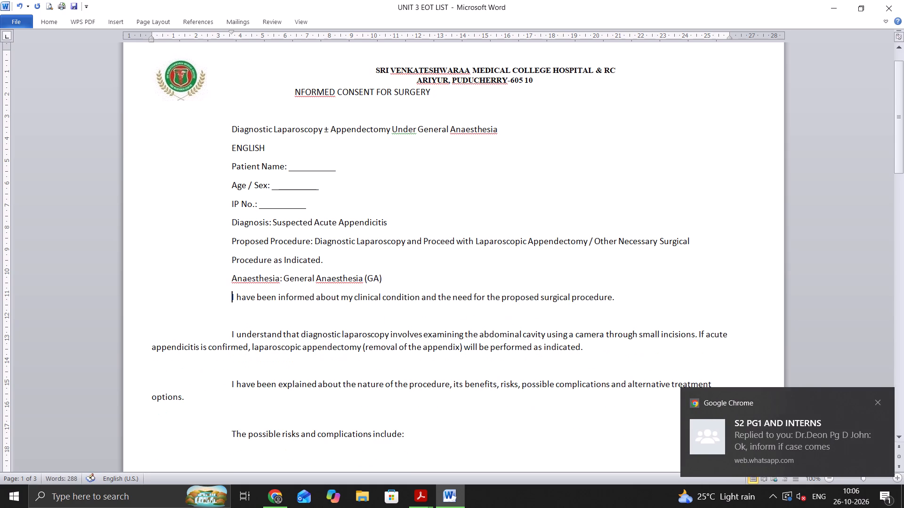
pyautogui.click(229, 338)
pyautogui.press('BackSpace')
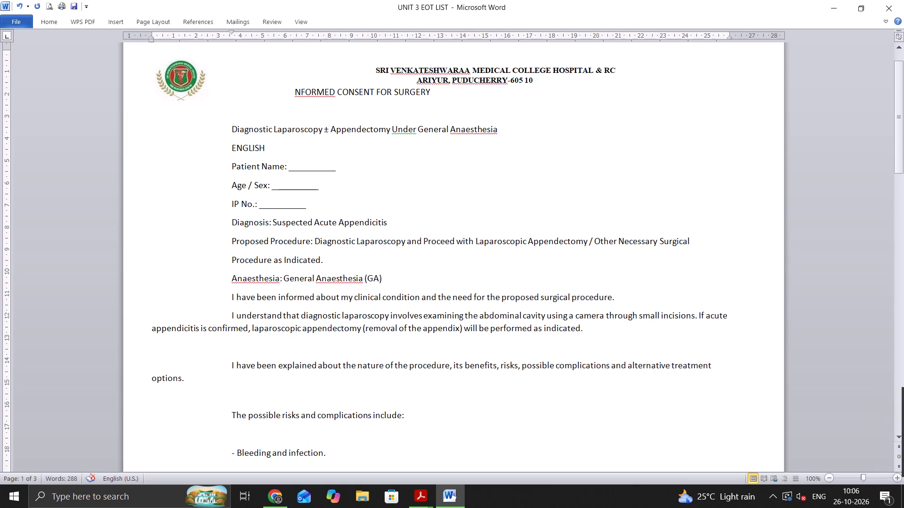
# Break the "I understand" paragraph before "appendicitis is confirmed" so that text starts on its own indented line.
pyautogui.click(153, 328)
pyautogui.press('Return')
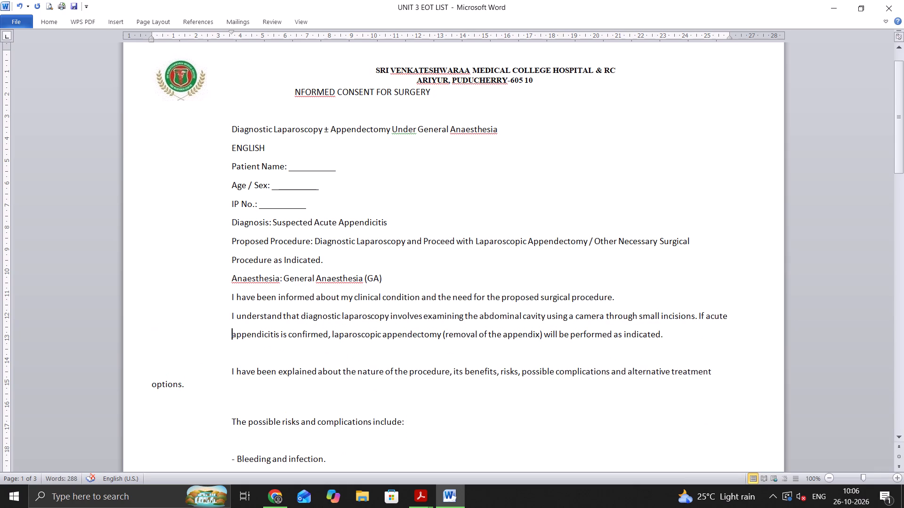
# Remove the blank line above the "I have been explained" paragraph.
pyautogui.click(233, 375)
pyautogui.click(232, 373)
pyautogui.press('BackSpace')
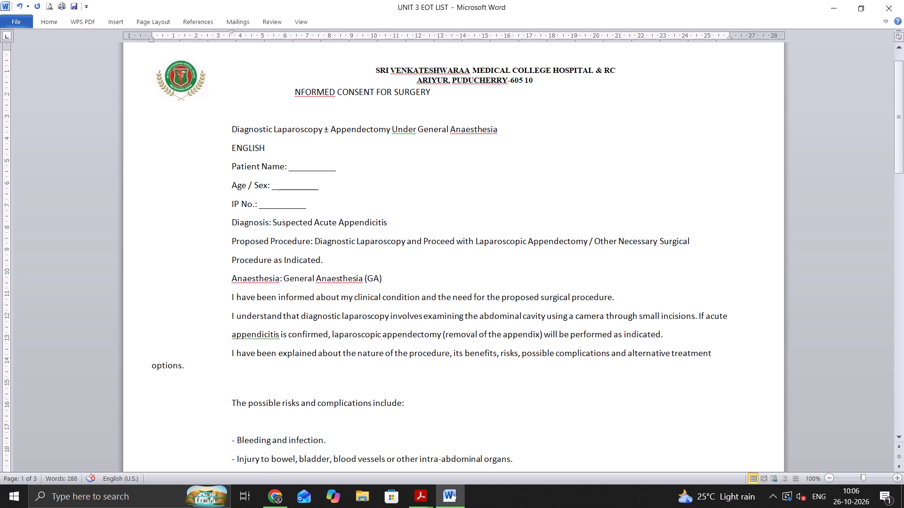
# Break the "I have been explained" paragraph before "options." so that word starts on its own indented line.
pyautogui.click(155, 364)
pyautogui.click(153, 366)
pyautogui.press('BackSpace')
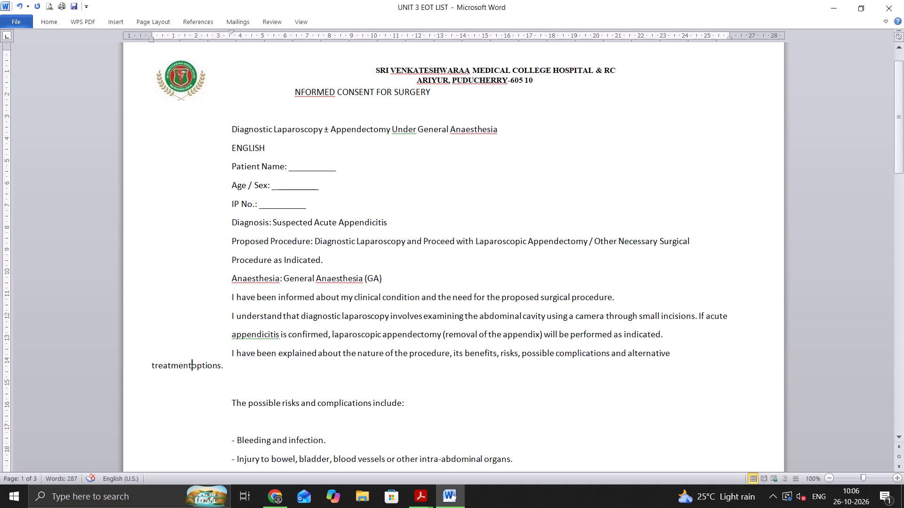
pyautogui.press('space')
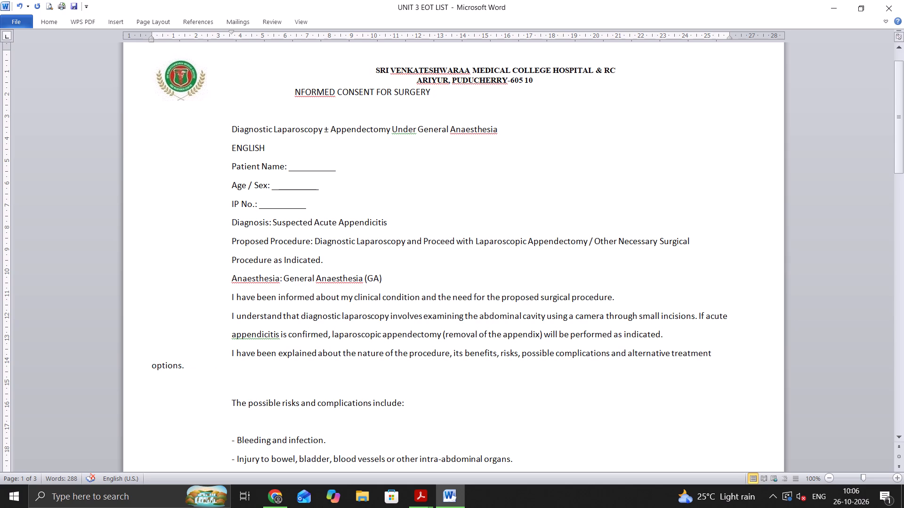
pyautogui.press('Return')
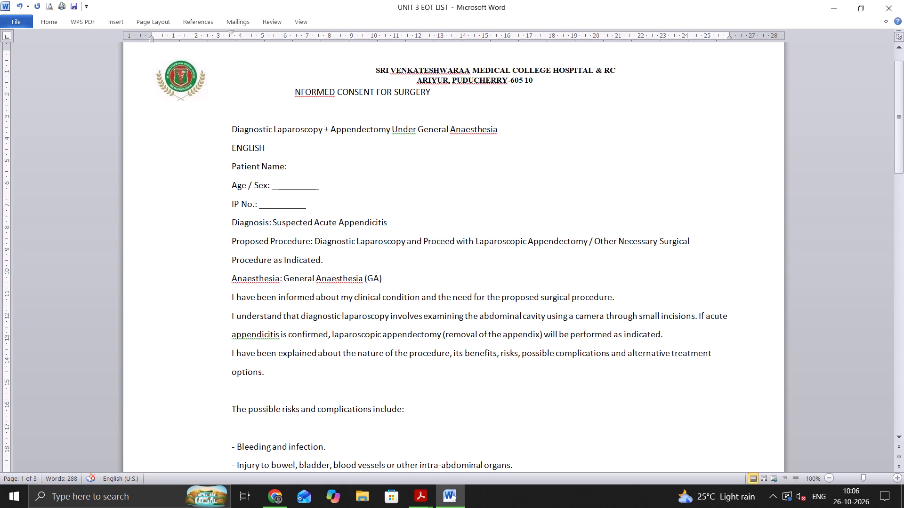
# Remove the blank lines above "The possible risks and complications include:" and the "Bleeding and infection" item, keeping both lines indented.
pyautogui.click(228, 406)
pyautogui.press('BackSpace')
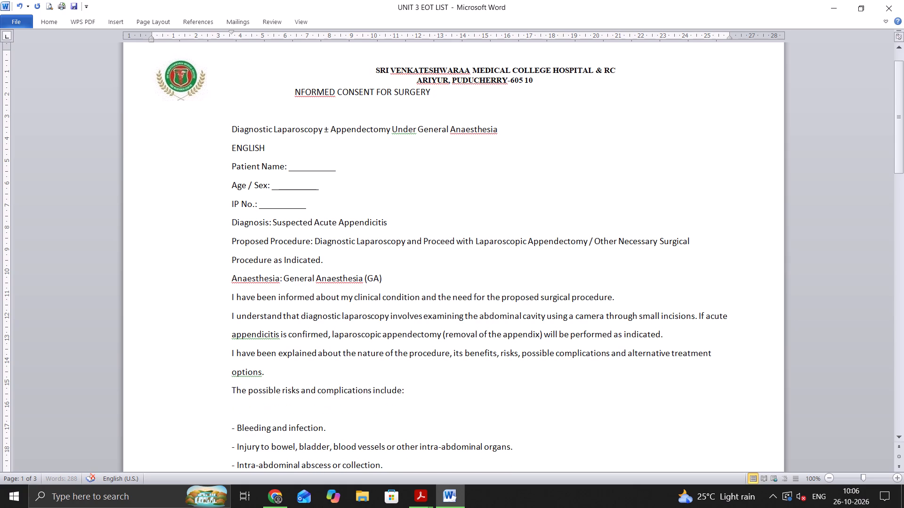
pyautogui.press('Down')
pyautogui.press('Down')
pyautogui.press('BackSpace')
pyautogui.press('BackSpace')
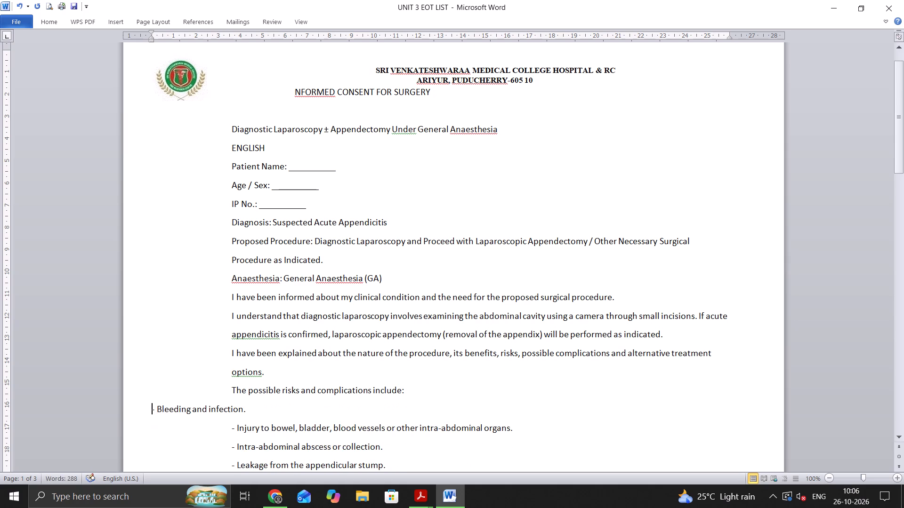
pyautogui.press('BackSpace')
pyautogui.press('Return')
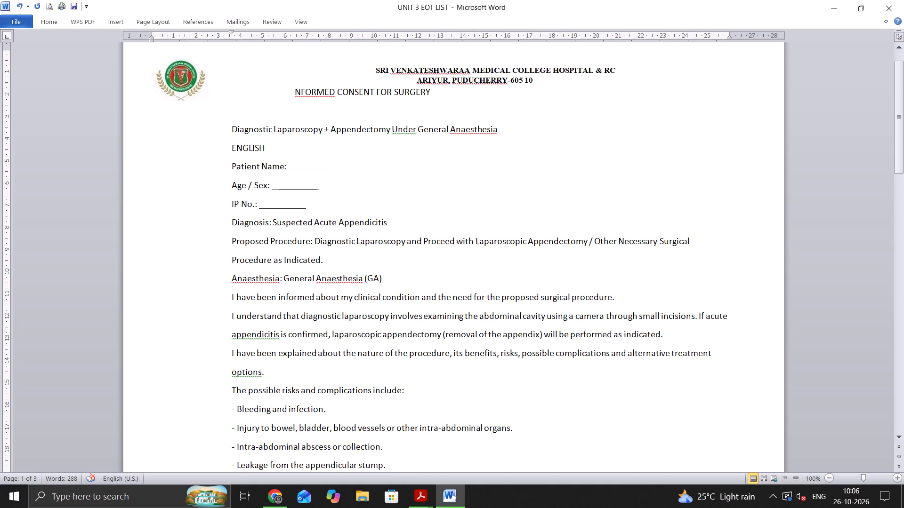
# Remove the blank line above the "I understand that the final diagnosis" paragraph, keeping the paragraph's start indented.
pyautogui.press('Down')
pyautogui.press('Down')
pyautogui.press('Down')
pyautogui.press('Down')
pyautogui.press('Down')
pyautogui.press('Down')
pyautogui.press('Down')
pyautogui.press('Down')
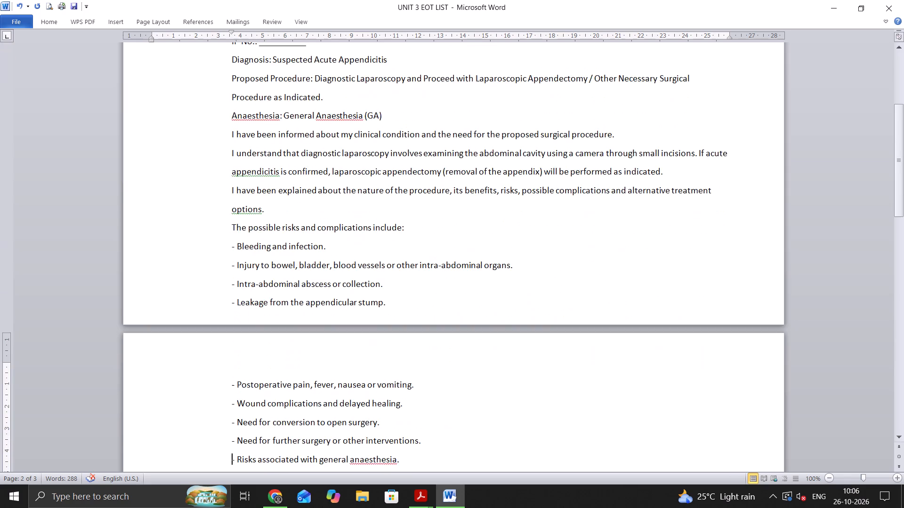
pyautogui.press('Down')
pyautogui.press('Down')
pyautogui.press('Down')
pyautogui.press('Down')
pyautogui.press('Up')
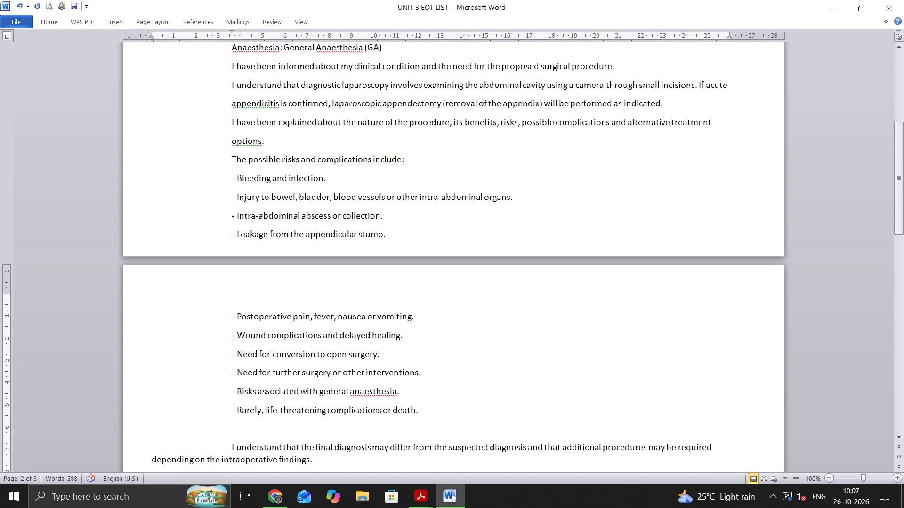
pyautogui.press('BackSpace')
pyautogui.press('BackSpace')
pyautogui.press('BackSpace')
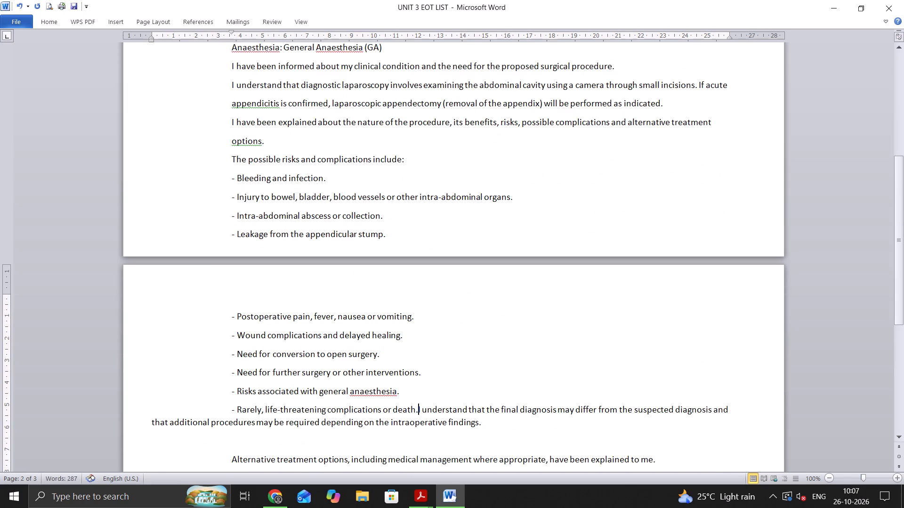
pyautogui.press('Return')
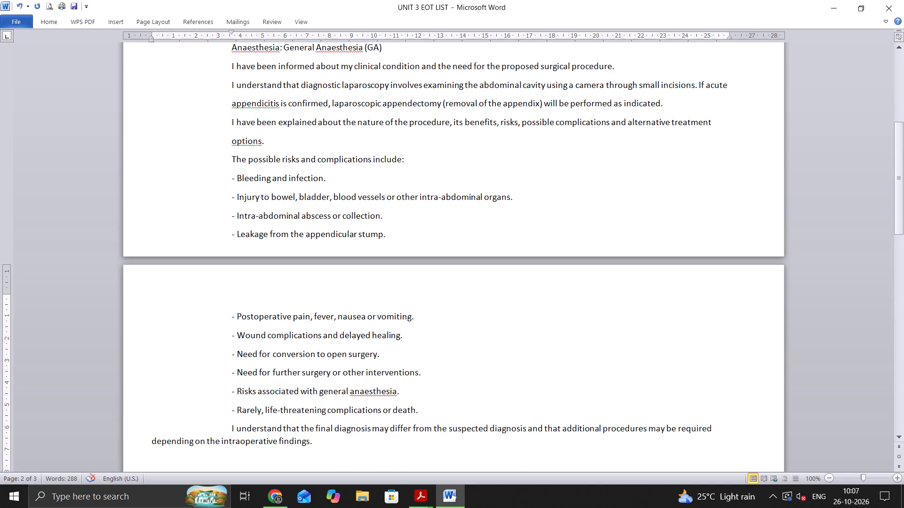
# Break the "I understand that the final diagnosis" paragraph before "depending on" so that text starts on its own indented line.
pyautogui.press('Down')
pyautogui.press('Left')
pyautogui.press('Left')
pyautogui.press('Left')
pyautogui.press('Left')
pyautogui.press('Left')
pyautogui.press('Left')
pyautogui.press('Left')
pyautogui.press('Left')
pyautogui.press('Left')
pyautogui.press('Left')
pyautogui.press('Left')
pyautogui.press('Left')
pyautogui.press('Left')
pyautogui.press('Left')
pyautogui.press('Left')
pyautogui.press('Left')
pyautogui.press('Left')
pyautogui.press('Left')
pyautogui.press('Left')
pyautogui.press('Left')
pyautogui.press('BackSpace')
pyautogui.press('Return')
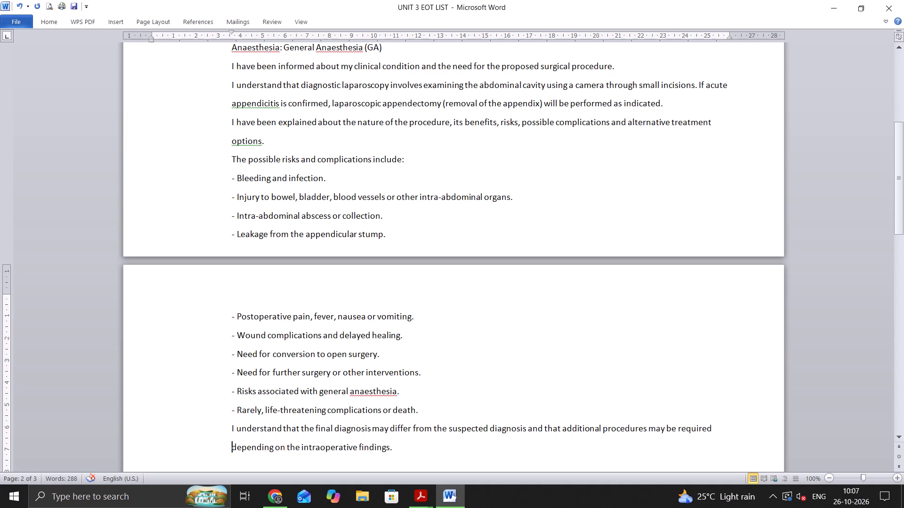
# Remove the blank line above the "Alternative treatment options" paragraph, keeping it aligned with the indented text.
pyautogui.press('Down')
pyautogui.press('Down')
pyautogui.press('Down')
pyautogui.press('Down')
pyautogui.press('Up')
pyautogui.press('Up')
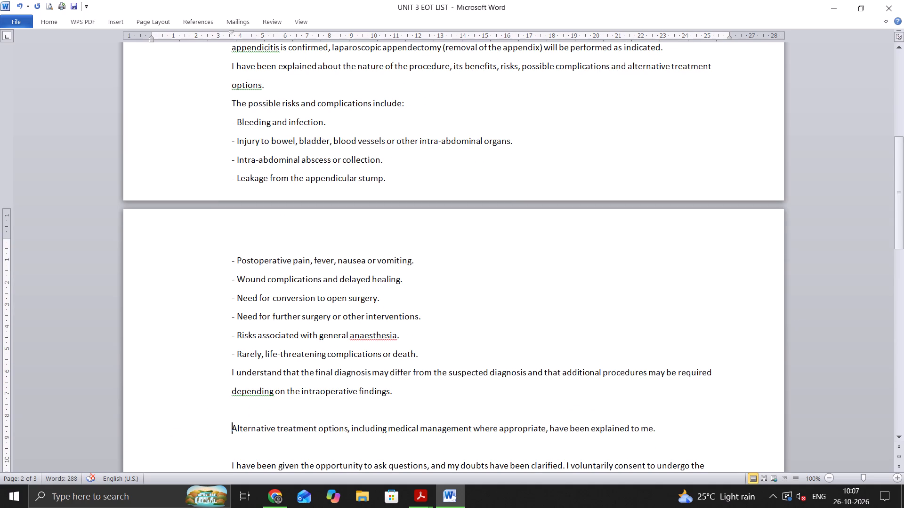
pyautogui.press('BackSpace')
pyautogui.press('BackSpace')
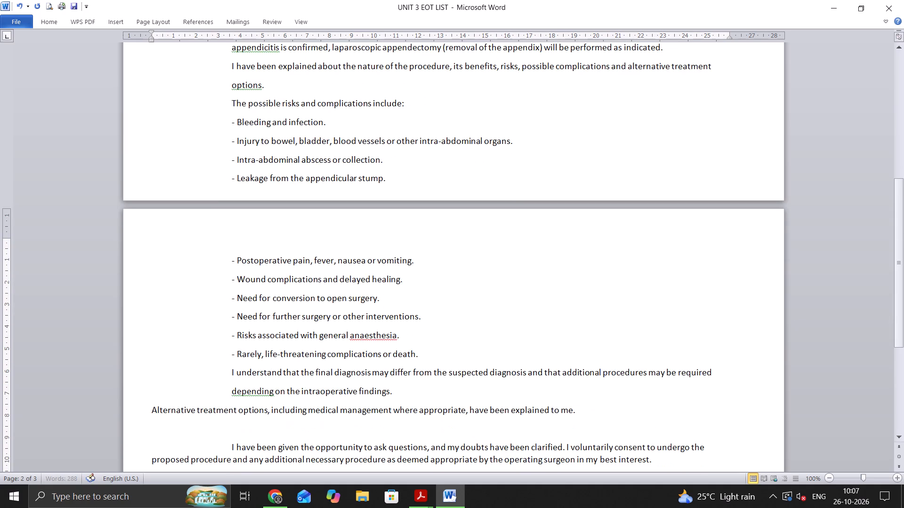
pyautogui.press('Return')
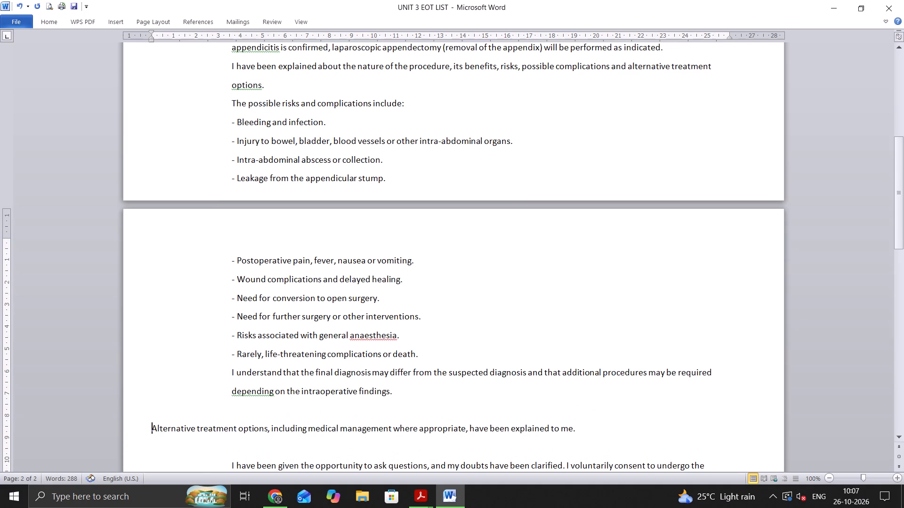
pyautogui.press('BackSpace')
pyautogui.press('BackSpace')
pyautogui.press('Return')
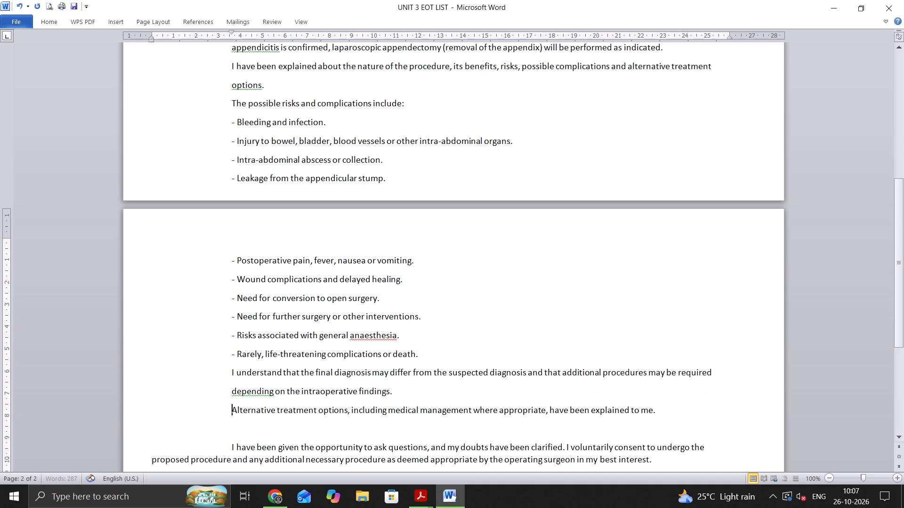
# Remove the blank line above the "I have been given the opportunity" paragraph, starting it on an indented line.
pyautogui.press('Down')
pyautogui.press('Down')
pyautogui.press('Down')
pyautogui.press('Up')
pyautogui.press('BackSpace')
pyautogui.press('BackSpace')
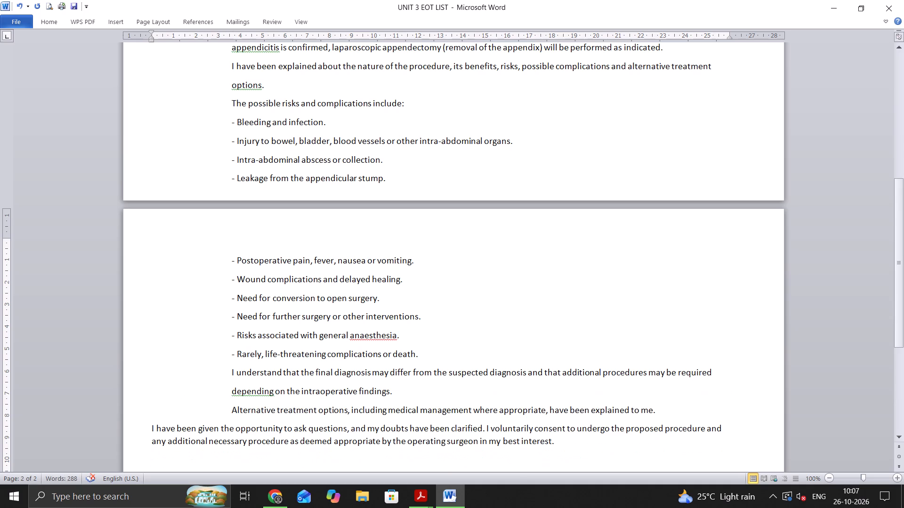
pyautogui.press('Return')
pyautogui.press('BackSpace')
pyautogui.press('BackSpace')
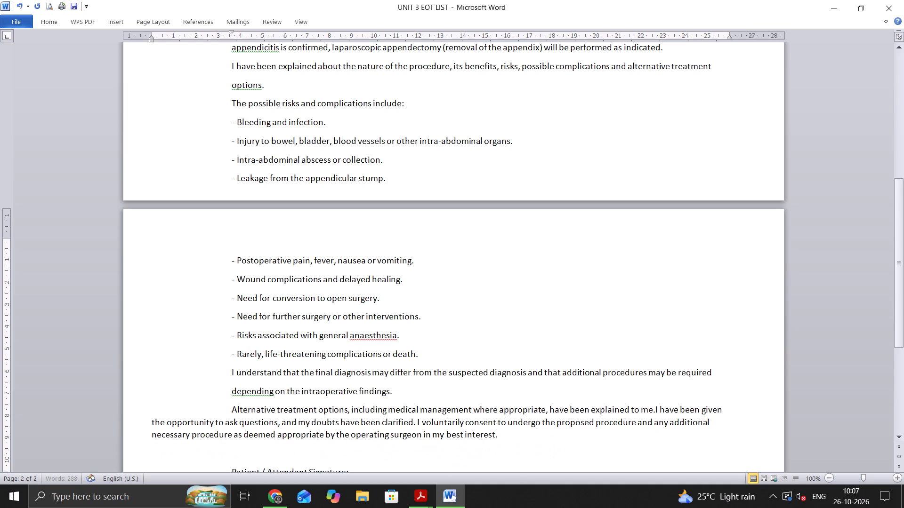
pyautogui.press('Return')
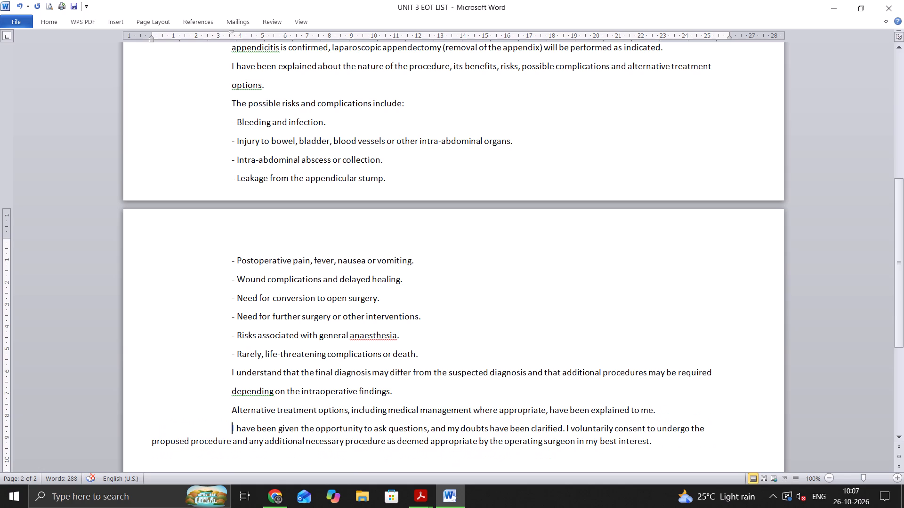
# Break the "I have been given the opportunity" paragraph before "proposed" so that text starts on its own indented line.
pyautogui.press('Down')
pyautogui.press('Left')
pyautogui.press('Left')
pyautogui.press('Left')
pyautogui.press('Left')
pyautogui.press('Left')
pyautogui.press('Left')
pyautogui.press('Left')
pyautogui.press('Left')
pyautogui.press('Left')
pyautogui.press('Left')
pyautogui.press('Left')
pyautogui.press('Left')
pyautogui.press('Left')
pyautogui.press('Left')
pyautogui.press('Left')
pyautogui.press('Left')
pyautogui.press('Left')
pyautogui.press('Left')
pyautogui.press('BackSpace')
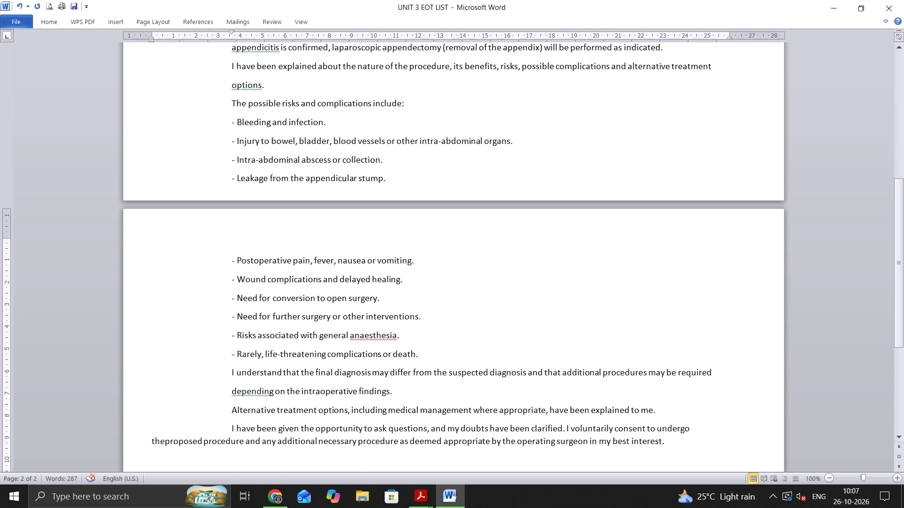
pyautogui.press('Return')
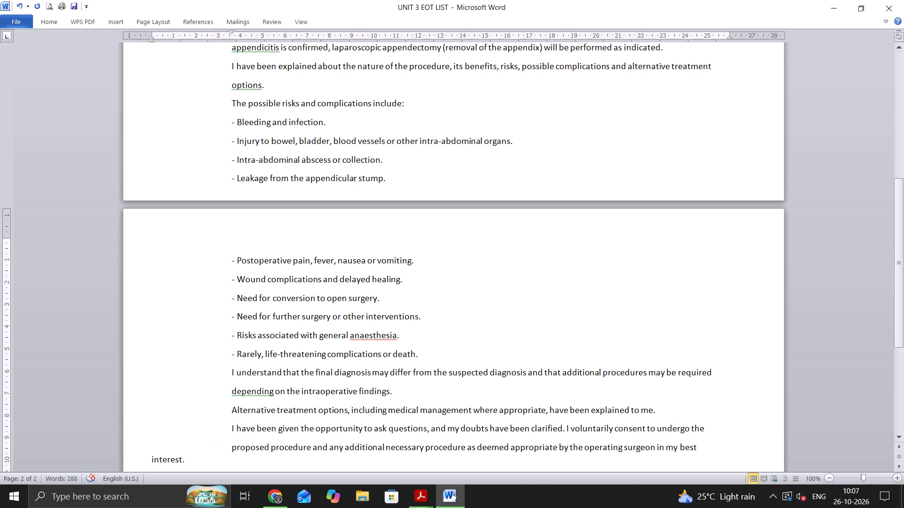
# Remove the space before "interest." to pull that word up onto the end of the "proposed procedure" line.
pyautogui.press('Down')
pyautogui.click(149, 457)
pyautogui.press('BackSpace')
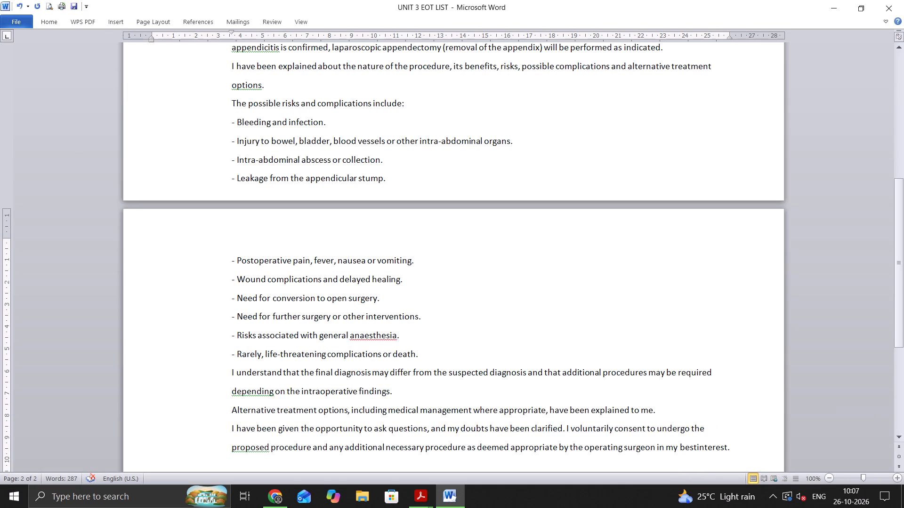
# Look over the signature, relationship and date lines below the consent text, returning to the Patient / Attendant Signature blank.
pyautogui.press('Down')
pyautogui.press('Down')
pyautogui.press('Down')
pyautogui.press('Down')
pyautogui.press('Down')
pyautogui.press('Down')
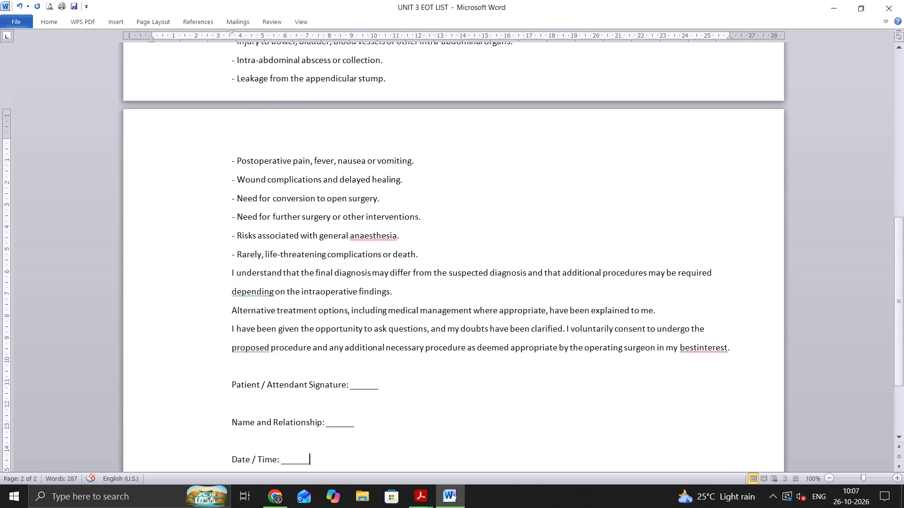
pyautogui.press('Down')
pyautogui.press('Up')
pyautogui.press('Up')
pyautogui.press('Up')
pyautogui.press('Up')
pyautogui.press('Up')
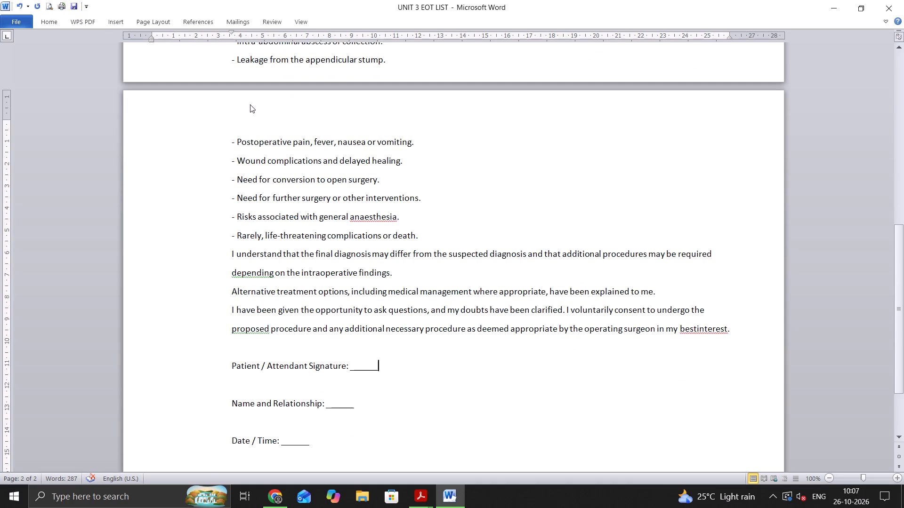
pyautogui.press('Left')
pyautogui.press('Left')
pyautogui.press('Left')
# Try to remove the blank line above the Patient / Attendant Signature line while keeping it aligned with the indented text.
pyautogui.press('Left')
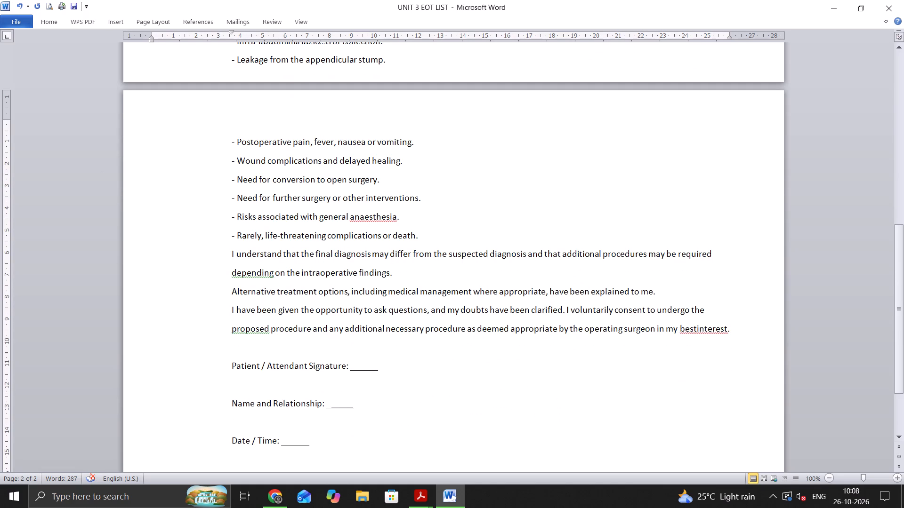
pyautogui.click(233, 368)
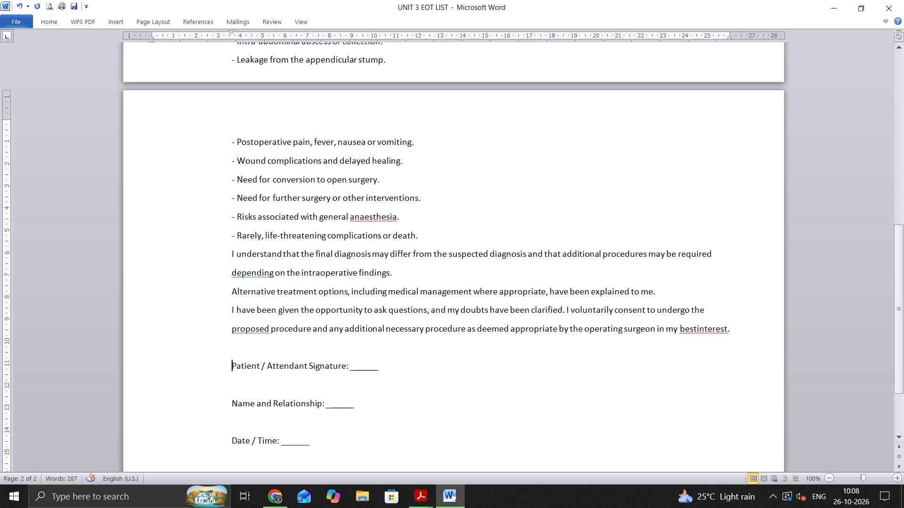
pyautogui.press('BackSpace')
pyautogui.press('BackSpace')
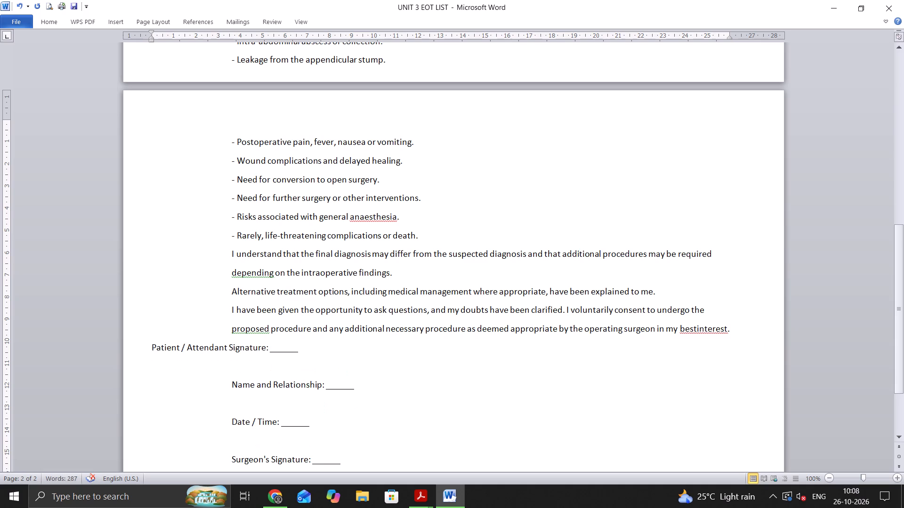
pyautogui.press('Return')
pyautogui.press('Return')
pyautogui.press('BackSpace')
pyautogui.press('BackSpace')
pyautogui.press('Return')
pyautogui.press('Return')
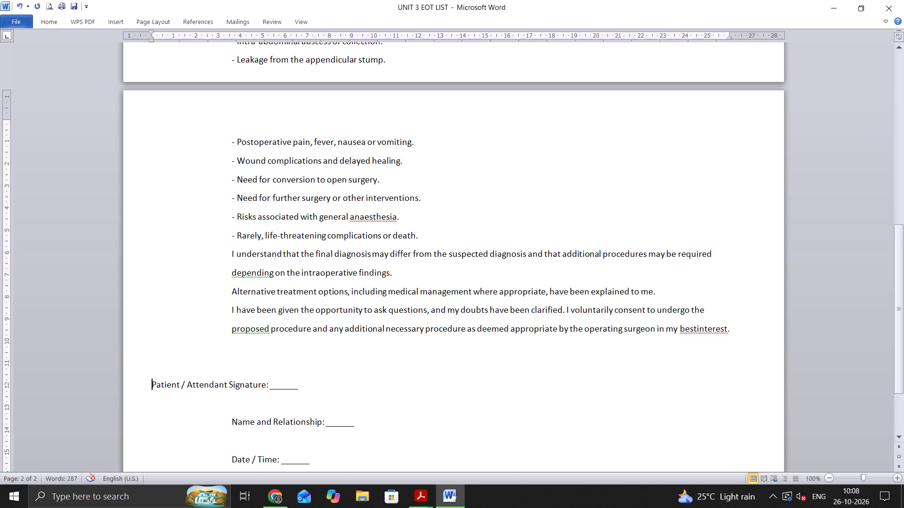
pyautogui.press('Return')
pyautogui.press('BackSpace')
pyautogui.press('Return')
pyautogui.press('BackSpace')
pyautogui.press('BackSpace')
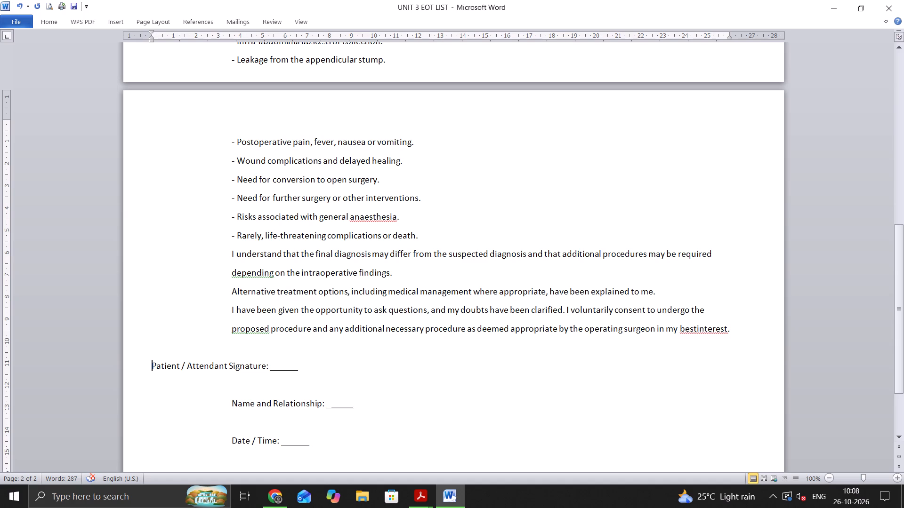
# Split "bestinterest" in the consent paragraph so that "interest." starts on its own indented line.
pyautogui.click(698, 331)
pyautogui.press('space')
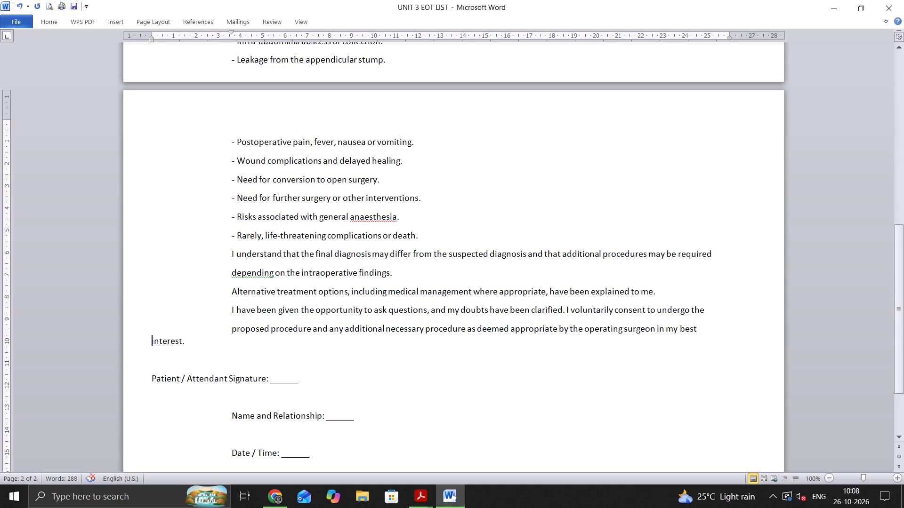
pyautogui.press('BackSpace')
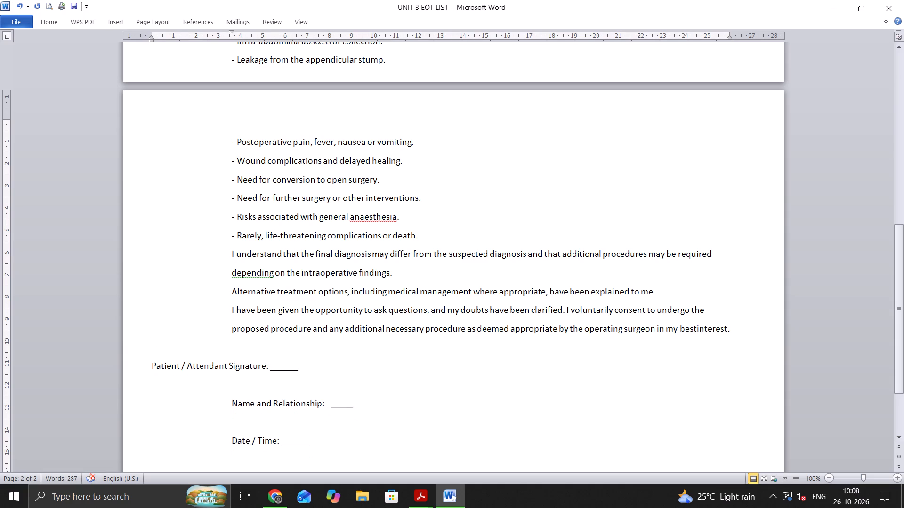
pyautogui.press('Return')
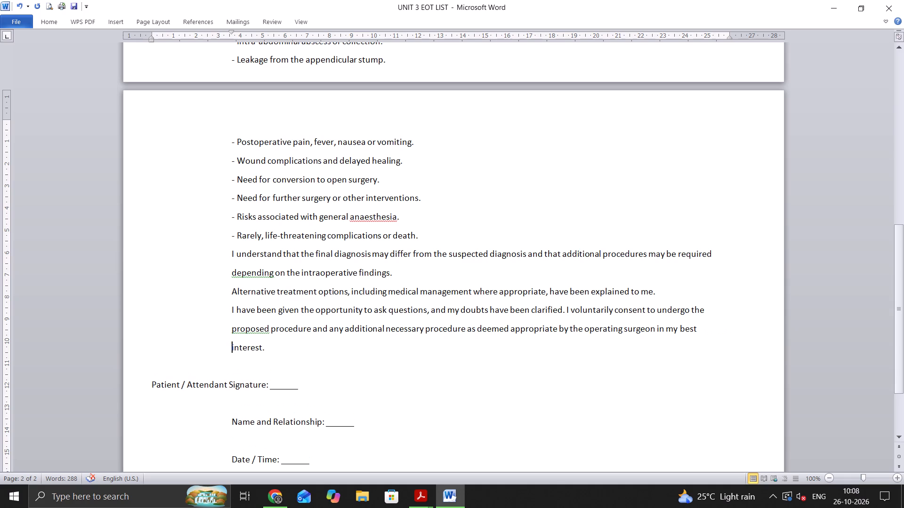
# Remove the blank line above the Patient / Attendant Signature line and indent that line with spaces to align with the consent text.
pyautogui.click(148, 385)
pyautogui.press('BackSpace')
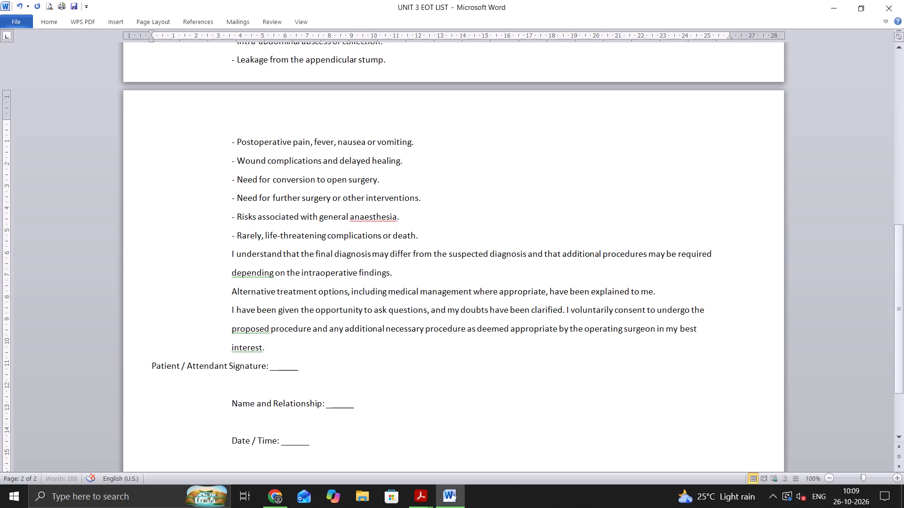
pyautogui.press('Return')
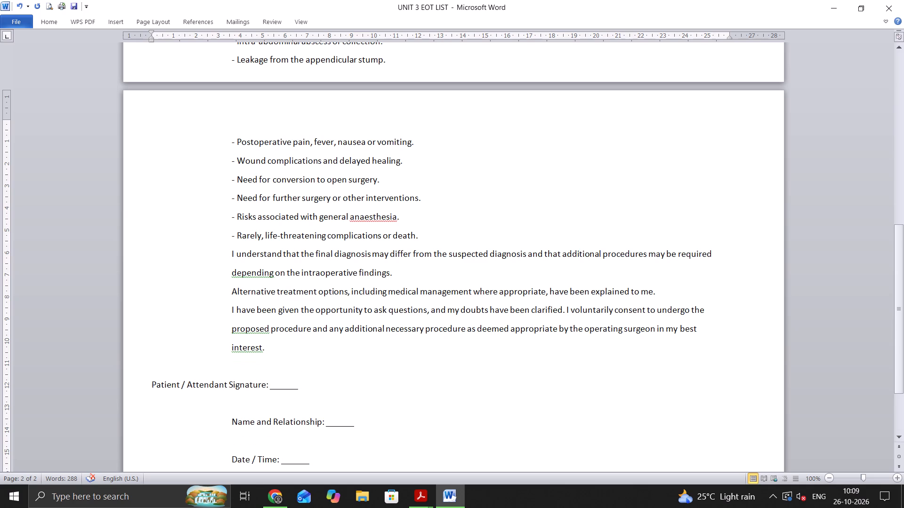
pyautogui.press('BackSpace')
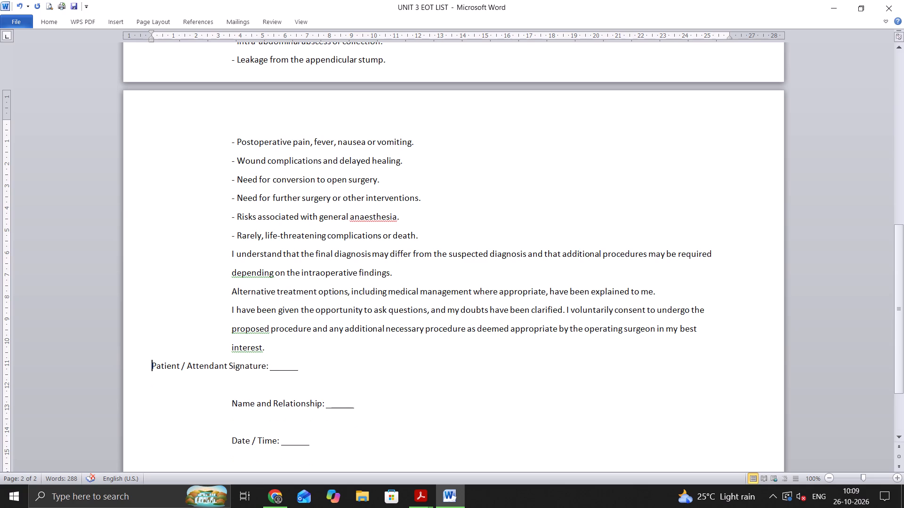
pyautogui.press('space')
pyautogui.press('space')
pyautogui.press('space')
pyautogui.press('space')
pyautogui.press('space')
pyautogui.press('space')
pyautogui.press('space')
pyautogui.press('space')
pyautogui.press('space')
pyautogui.press('space')
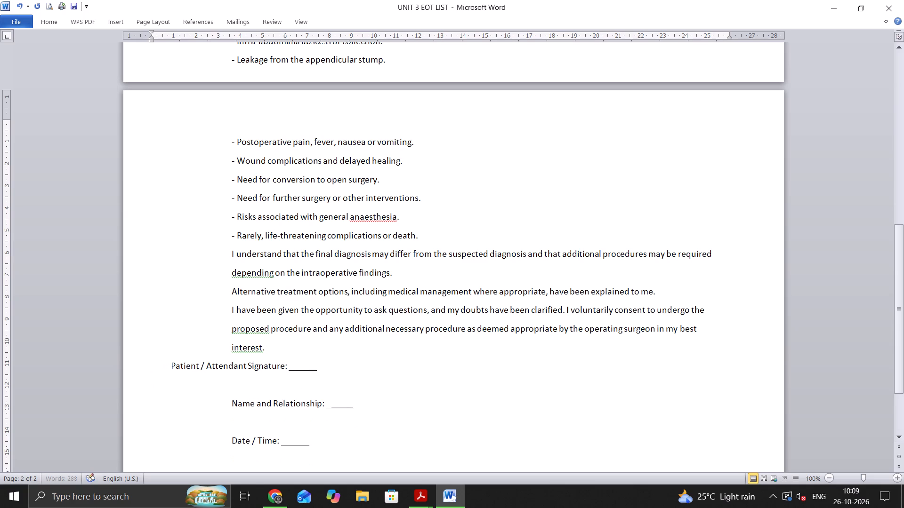
pyautogui.press('space')
pyautogui.press('space')
pyautogui.press('space')
pyautogui.press('space')
pyautogui.press('space')
pyautogui.press('space')
pyautogui.press('space')
pyautogui.press('space')
pyautogui.press('space')
pyautogui.press('space')
pyautogui.press('space')
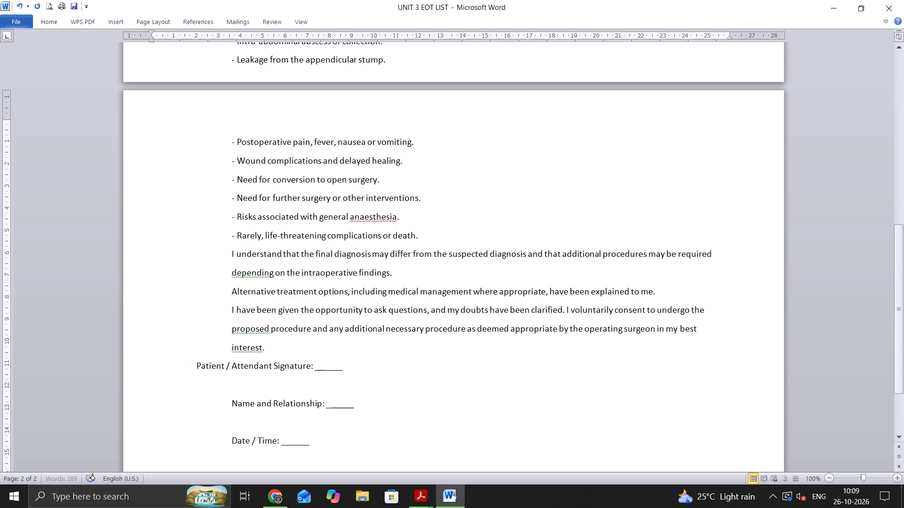
pyautogui.press('space')
pyautogui.press('space')
pyautogui.press('space')
pyautogui.press('space')
pyautogui.press('space')
pyautogui.press('space')
pyautogui.press('space')
pyautogui.press('space')
pyautogui.press('space')
pyautogui.press('space')
pyautogui.press('space')
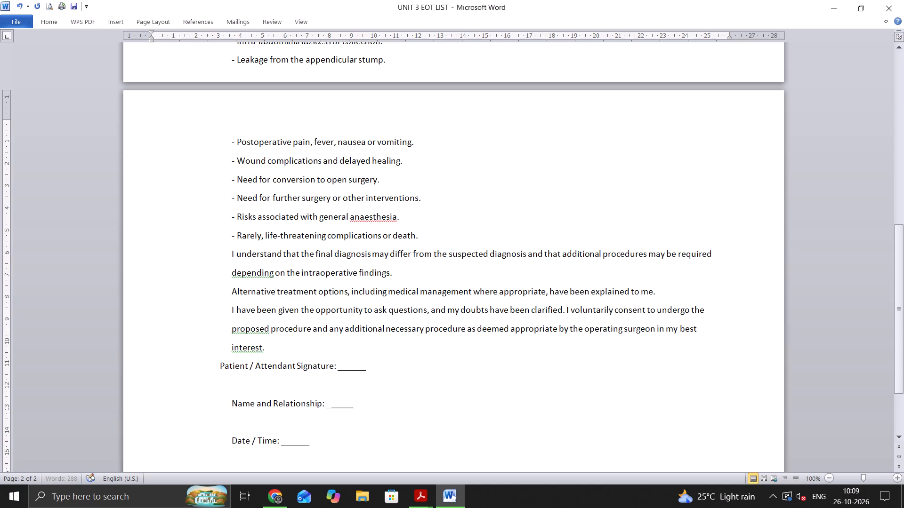
pyautogui.press('space')
pyautogui.press('space')
pyautogui.press('space')
pyautogui.press('space')
pyautogui.press('space')
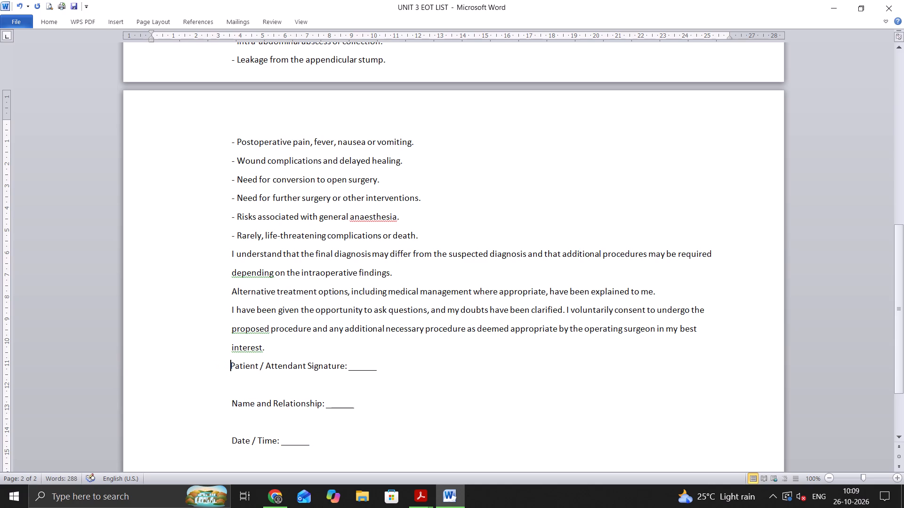
# Remove the blank line above the Name and Relationship line and indent it with spaces to align under the Patient / Attendant Signature line.
pyautogui.press('Down')
pyautogui.press('Down')
pyautogui.press('BackSpace')
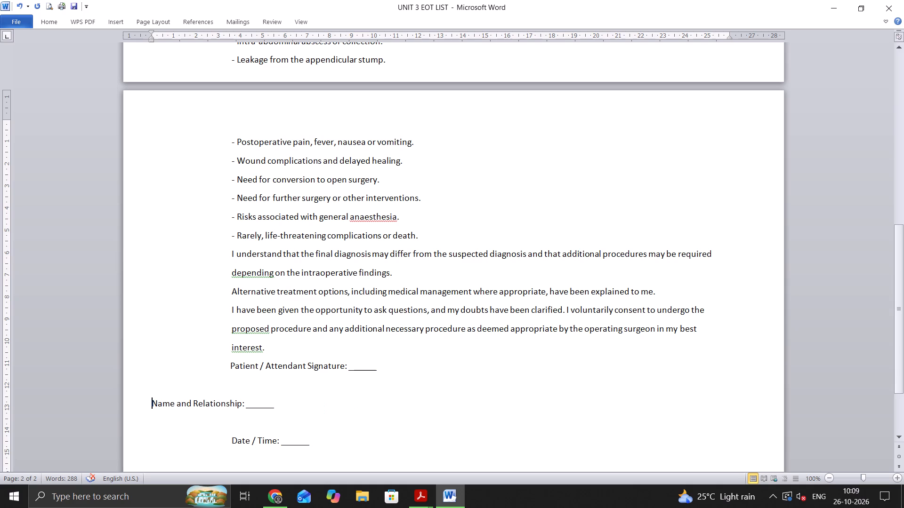
pyautogui.press('BackSpace')
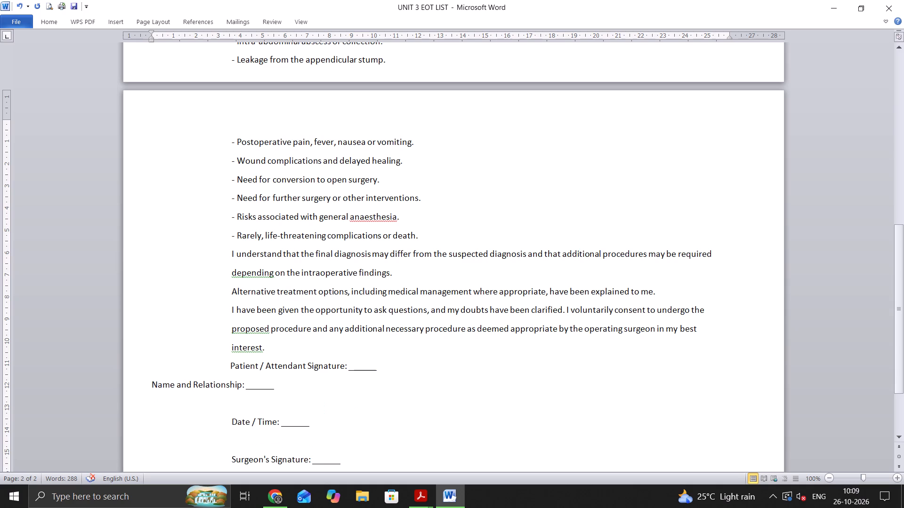
pyautogui.press('space')
pyautogui.press('space')
pyautogui.press('space')
pyautogui.press('space')
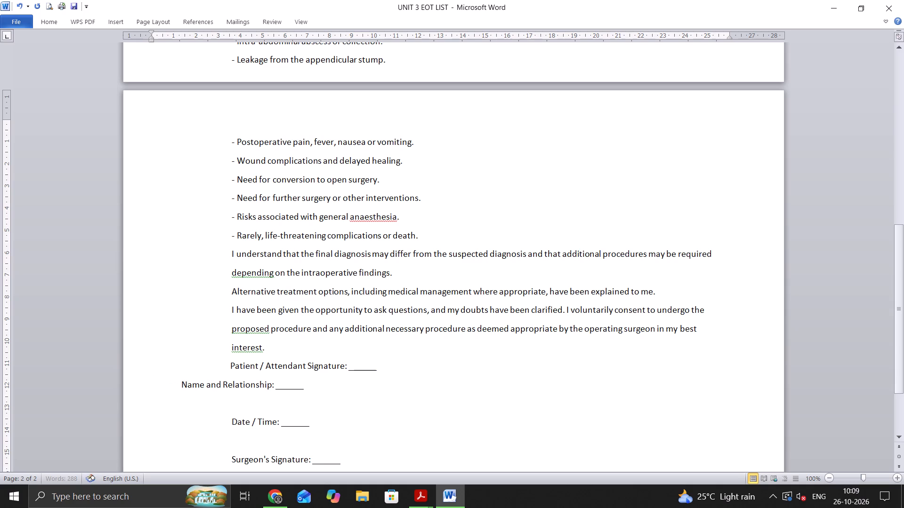
pyautogui.press('space')
pyautogui.press('space')
pyautogui.press('space')
pyautogui.press('space')
pyautogui.press('space')
pyautogui.press('space')
pyautogui.press('space')
pyautogui.press('space')
pyautogui.press('space')
pyautogui.press('space')
pyautogui.press('space')
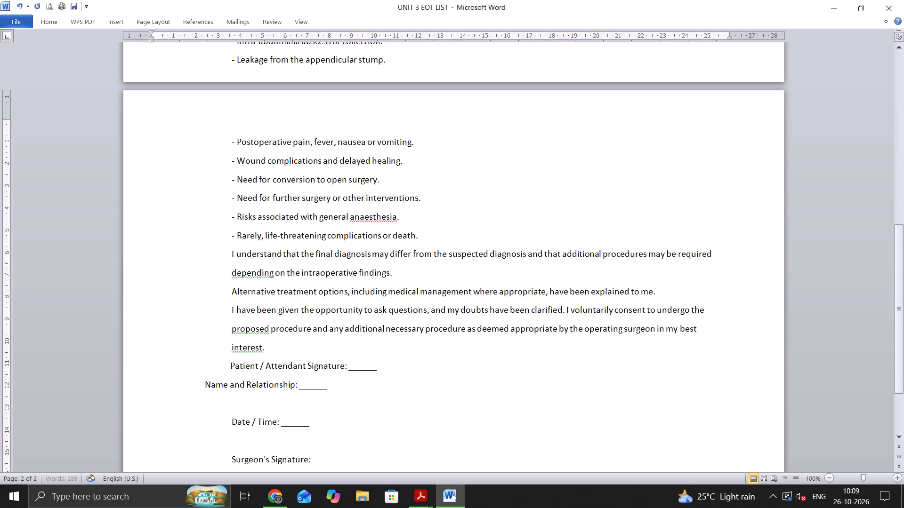
pyautogui.press('space')
pyautogui.press('space')
pyautogui.press('space')
pyautogui.press('space')
pyautogui.press('space')
pyautogui.press('space')
pyautogui.press('space')
pyautogui.press('space')
pyautogui.press('space')
pyautogui.press('space')
pyautogui.press('space')
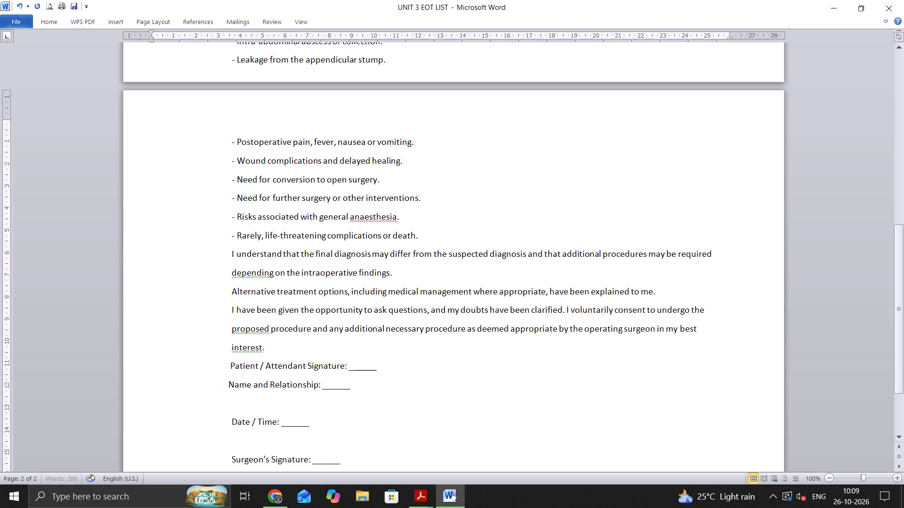
pyautogui.press('space')
# Remove the blank line above the Date / Time line and indent it with spaces to align under the Name and Relationship line.
pyautogui.press('Down')
pyautogui.press('Down')
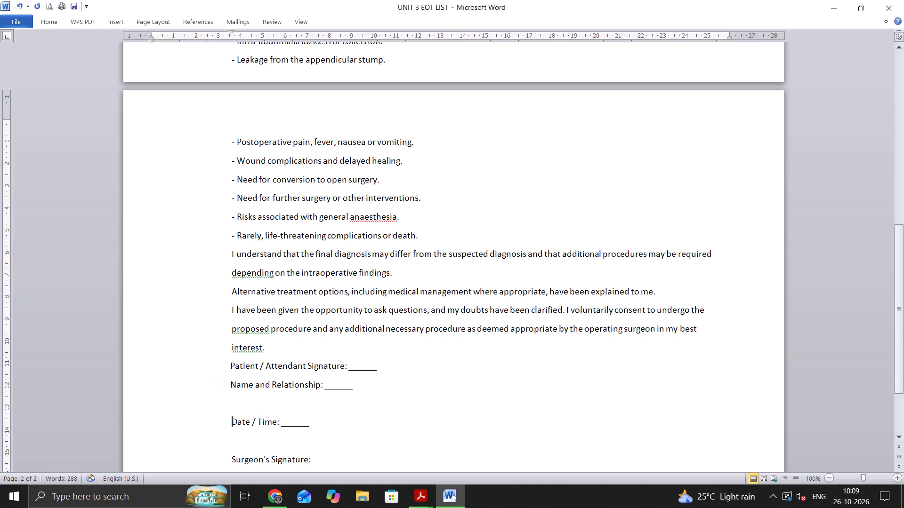
pyautogui.press('BackSpace')
pyautogui.press('BackSpace')
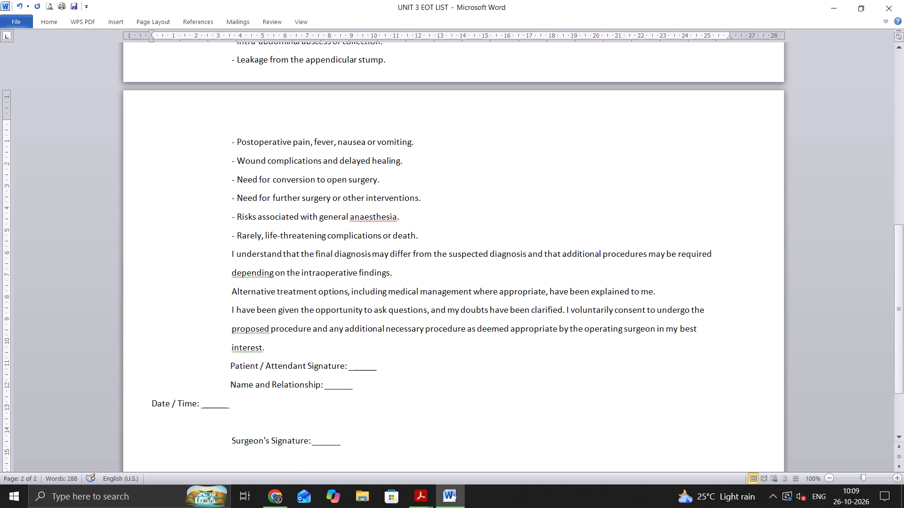
pyautogui.press('space')
pyautogui.press('space')
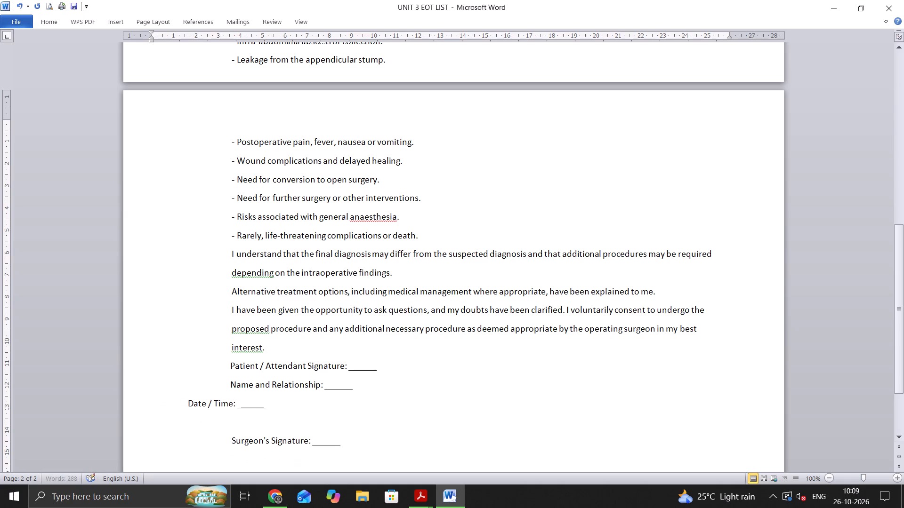
pyautogui.press('space')
pyautogui.press('space')
pyautogui.press('space')
pyautogui.press('space')
pyautogui.press('space')
pyautogui.press('space')
pyautogui.press('space')
pyautogui.press('space')
pyautogui.press('space')
pyautogui.press('space')
pyautogui.press('space')
pyautogui.press('space')
pyautogui.press('space')
pyautogui.press('space')
pyautogui.press('space')
pyautogui.press('space')
pyautogui.press('space')
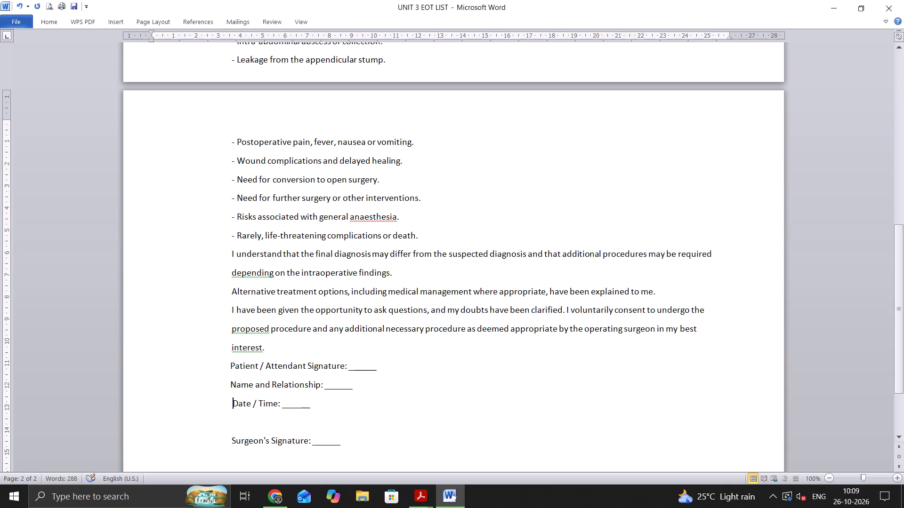
# Remove the blank line above the Surgeon's Signature line and indent it with spaces to align with the signature lines above.
pyautogui.press('Down')
pyautogui.press('Down')
pyautogui.press('Down')
pyautogui.press('Down')
pyautogui.press('Up')
pyautogui.press('Up')
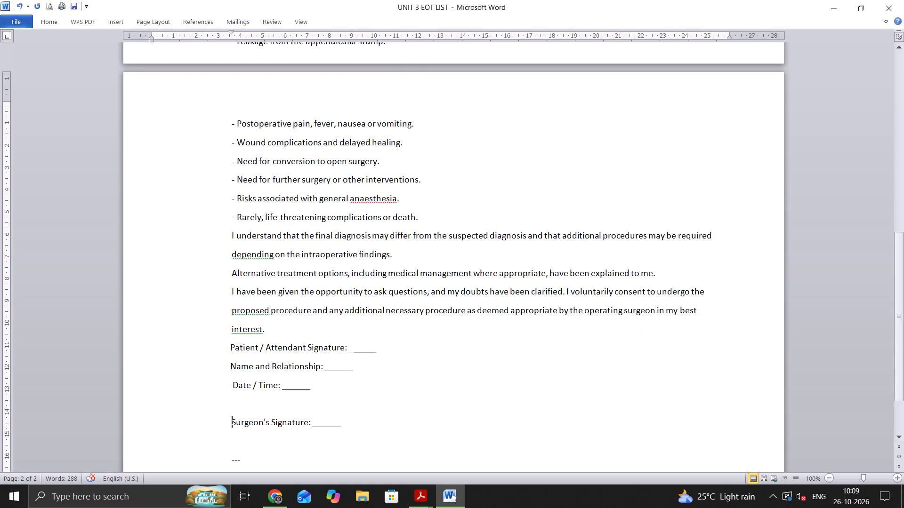
pyautogui.press('BackSpace')
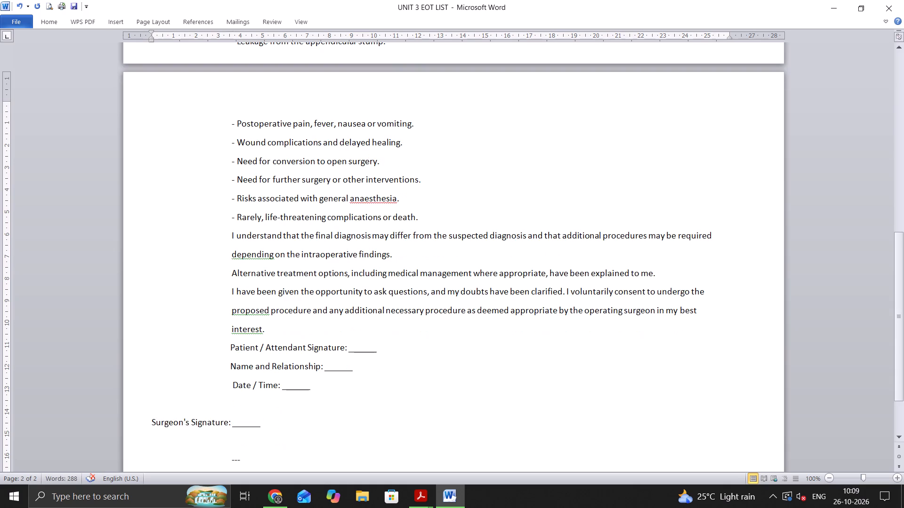
pyautogui.press('BackSpace')
pyautogui.press('BackSpace')
pyautogui.press('Return')
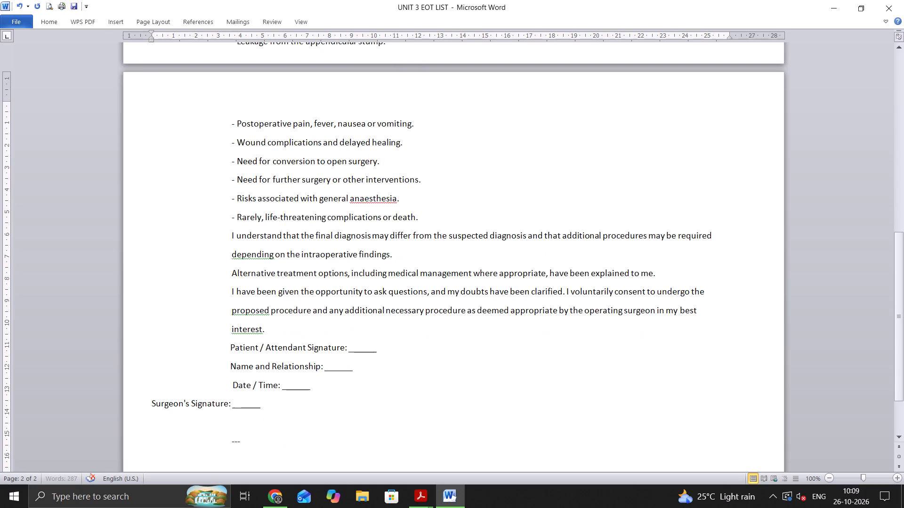
pyautogui.press('space')
pyautogui.press('space')
pyautogui.press('space')
pyautogui.press('space')
pyautogui.press('space')
pyautogui.press('space')
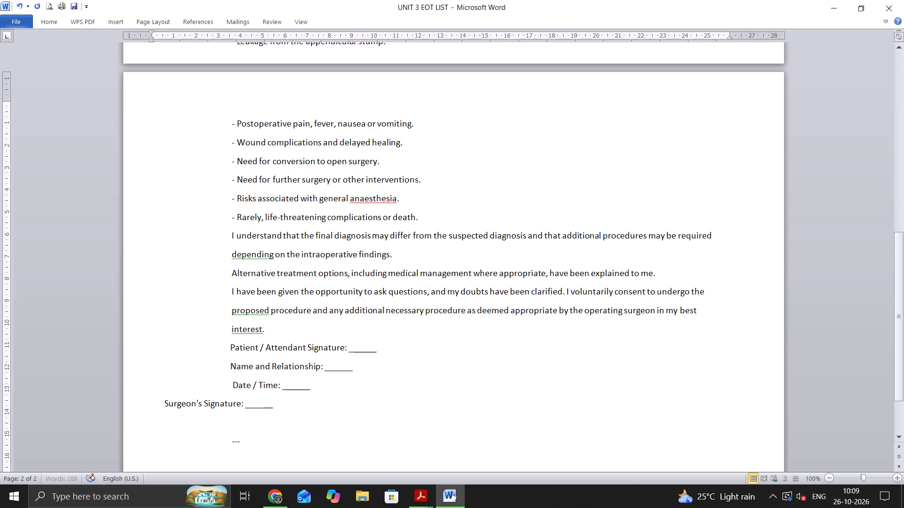
pyautogui.press('space')
pyautogui.press('space')
pyautogui.press('space')
pyautogui.press('space')
pyautogui.press('space')
pyautogui.press('space')
pyautogui.press('space')
pyautogui.press('space')
pyautogui.press('space')
pyautogui.press('space')
pyautogui.press('space')
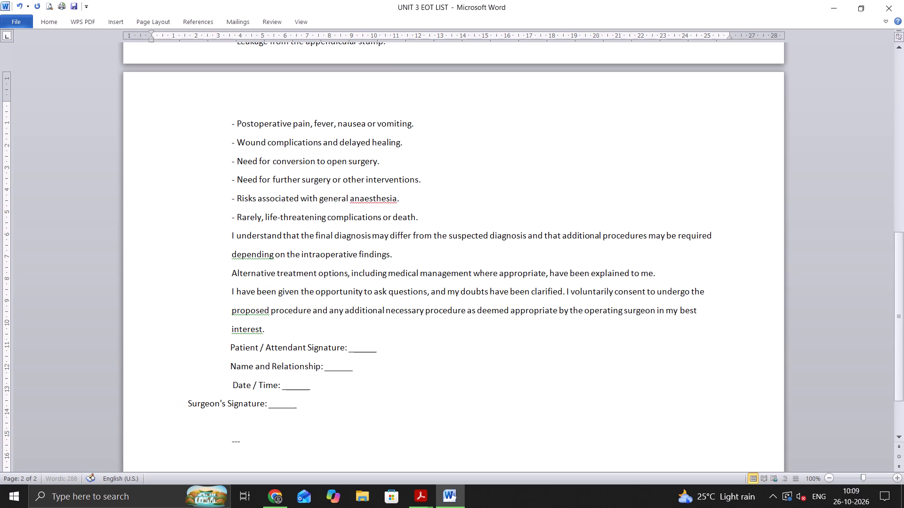
pyautogui.press('space')
pyautogui.press('space')
pyautogui.press('space')
pyautogui.press('space')
pyautogui.press('space')
pyautogui.press('space')
pyautogui.press('space')
pyautogui.press('space')
pyautogui.press('space')
pyautogui.press('space')
pyautogui.press('space')
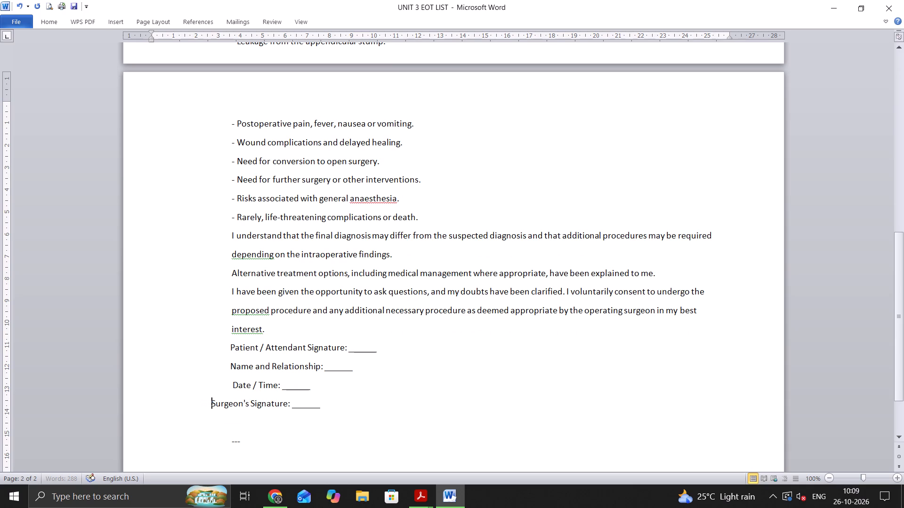
pyautogui.press('space')
pyautogui.press('space')
pyautogui.press('space')
pyautogui.press('space')
pyautogui.press('space')
pyautogui.press('space')
pyautogui.press('space')
pyautogui.press('space')
pyautogui.press('space')
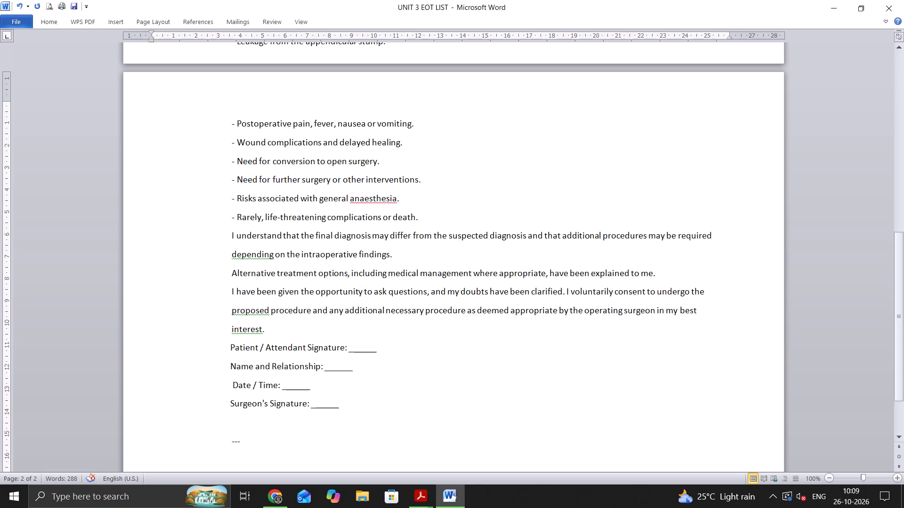
# Delete the "---" separator below the Surgeon's Signature line at the end of the consent text.
pyautogui.click(255, 447)
pyautogui.press('BackSpace')
pyautogui.press('BackSpace')
pyautogui.press('BackSpace')
pyautogui.press('BackSpace')
pyautogui.press('BackSpace')
pyautogui.press('BackSpace')
pyautogui.press('BackSpace')
pyautogui.press('BackSpace')
pyautogui.press('BackSpace')
pyautogui.press('BackSpace')
pyautogui.press('BackSpace')
# Make the "NFORMED CONSENT FOR SURGERY" heading below the hospital letterhead bold.
pyautogui.scroll(12, 363, 411)
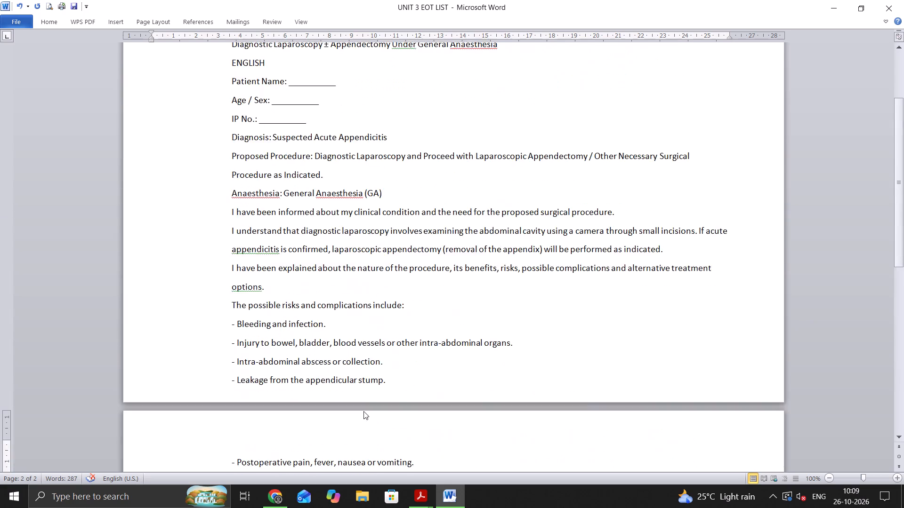
pyautogui.scroll(9, 363, 411)
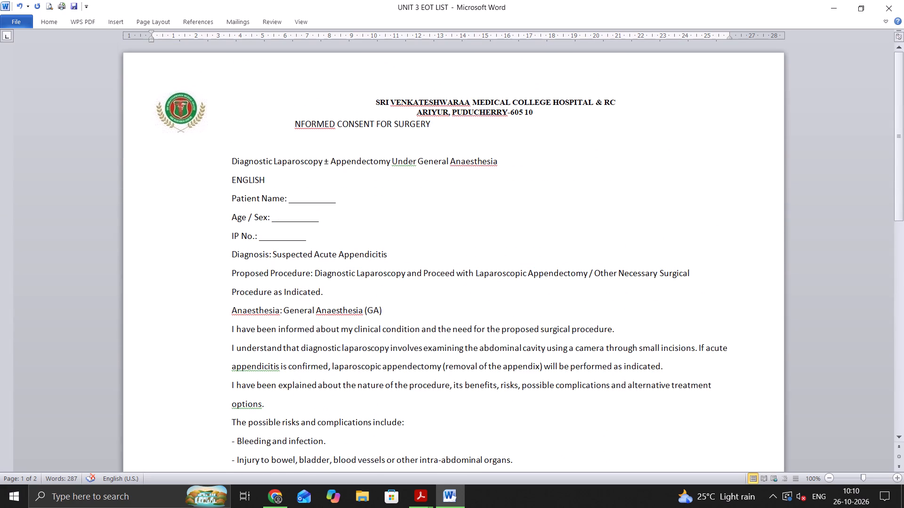
pyautogui.moveTo(293, 122); pyautogui.dragTo(417, 118)
pyautogui.rightClick(381, 127)
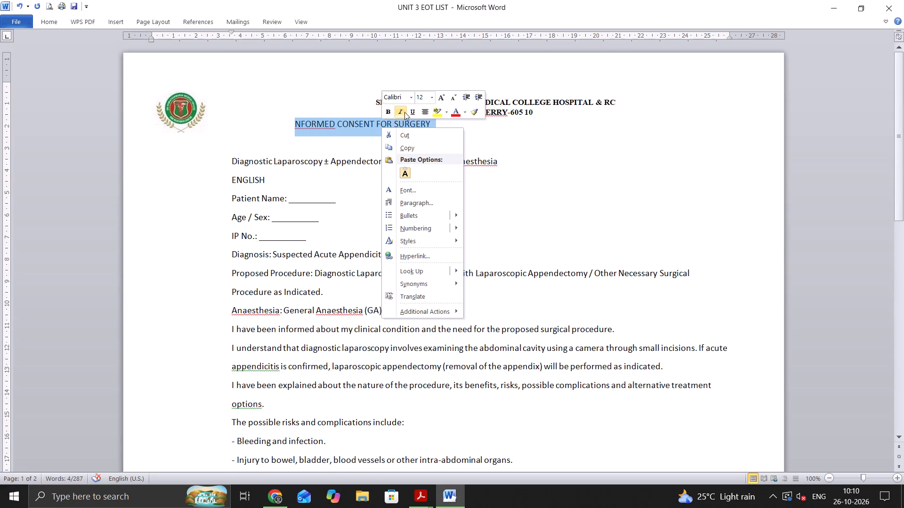
pyautogui.click(390, 108)
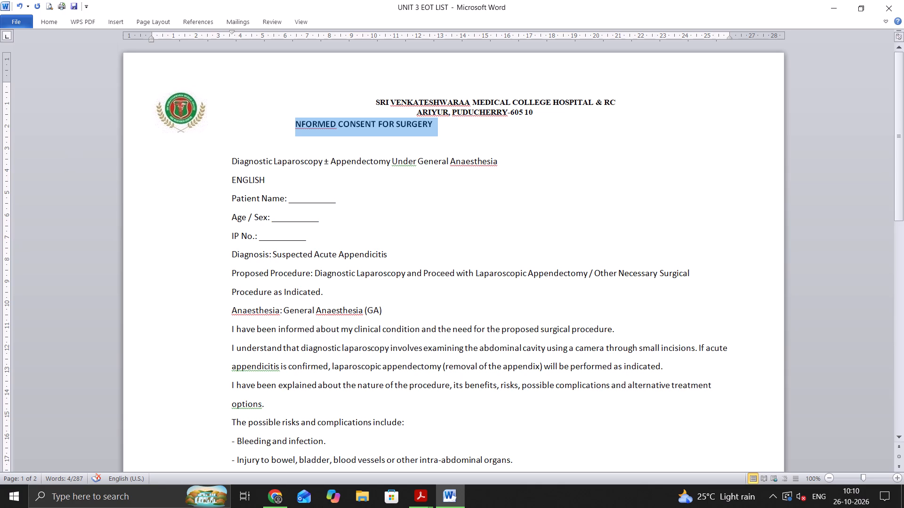
# Place the insertion point at the start of the "NFORMED CONSENT FOR SURGERY" heading.
pyautogui.click(294, 128)
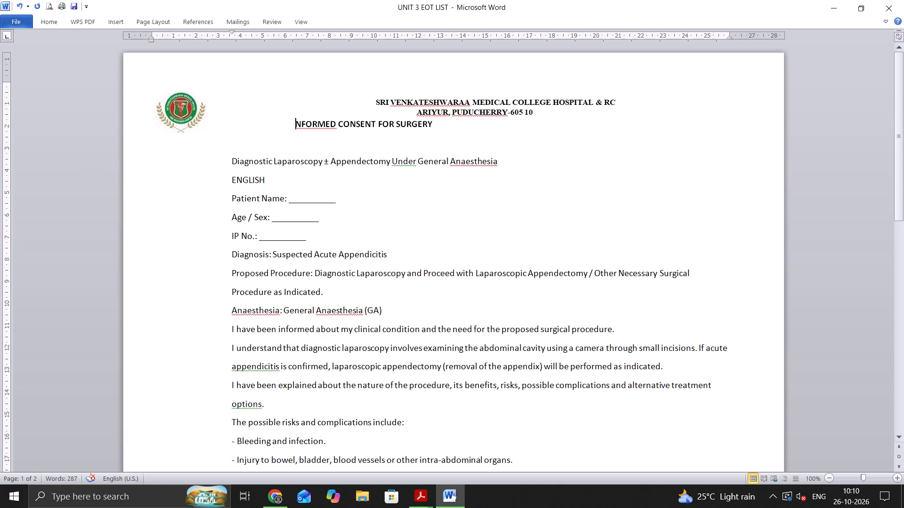
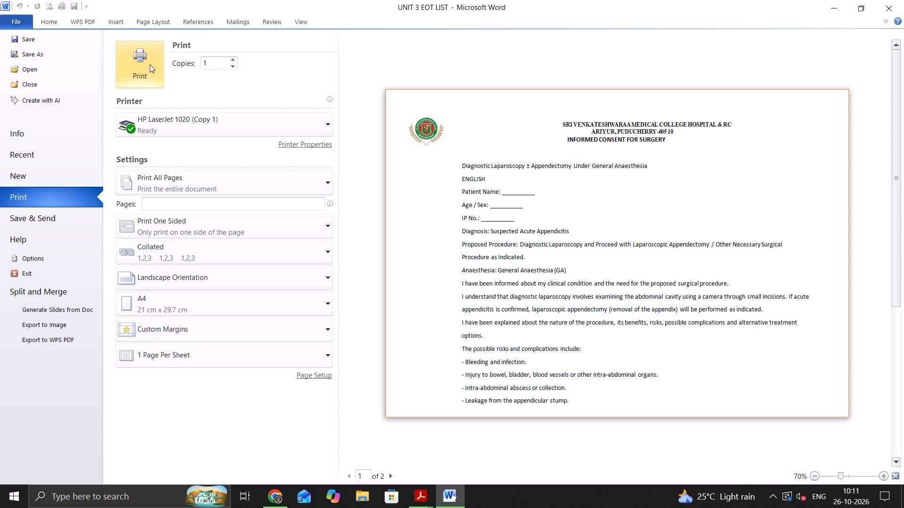
# Print one copy of the entire consent document on the HP LaserJet 1020 and retry the job at the printer's paper prompt.
pyautogui.click(150, 64)
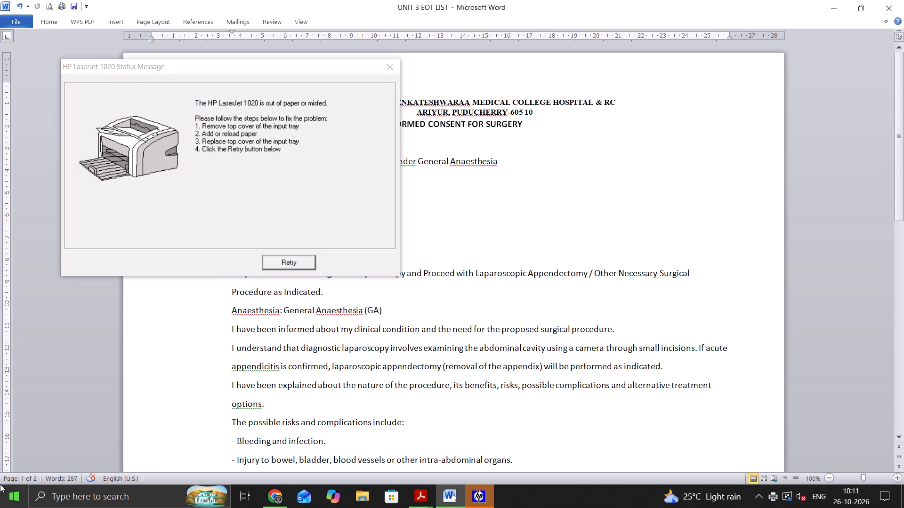
pyautogui.click(307, 267)
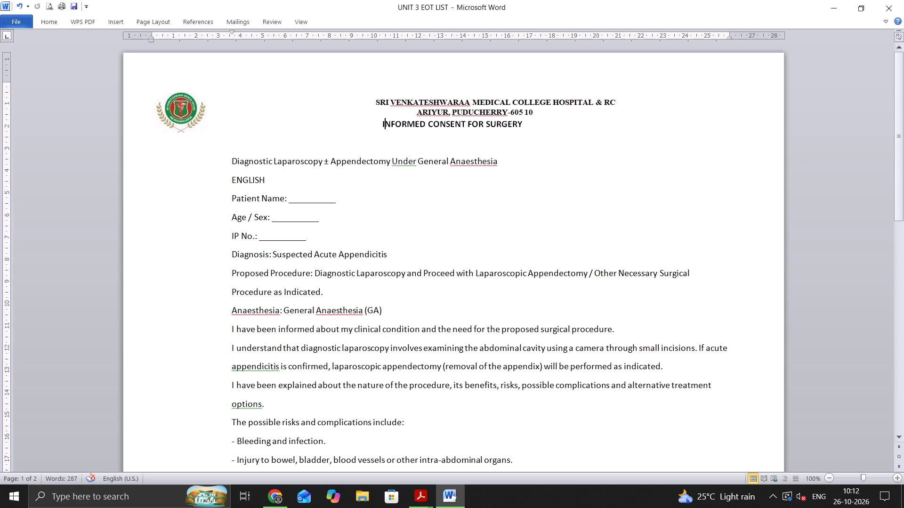
# Place the insertion point at the start of the "INFORMED CONSENT FOR SURGERY" heading below the hospital letterhead.
pyautogui.click(379, 126)
# Change the consent document's page orientation to Portrait in the print settings.
pyautogui.hotkey('ctrl', 'p')
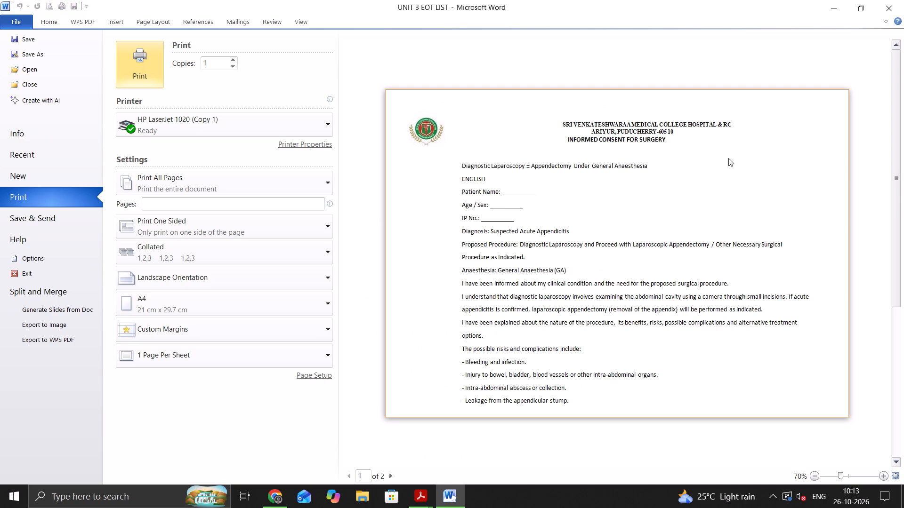
pyautogui.click(189, 272)
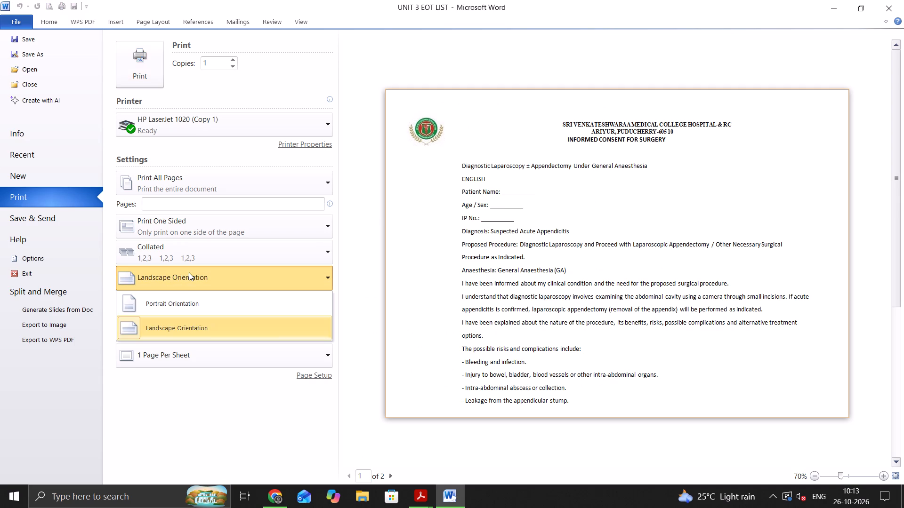
pyautogui.click(178, 309)
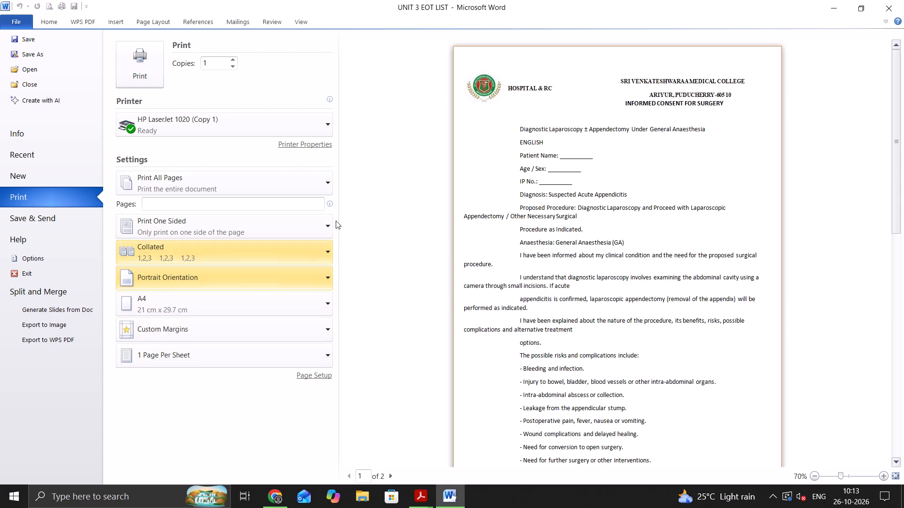
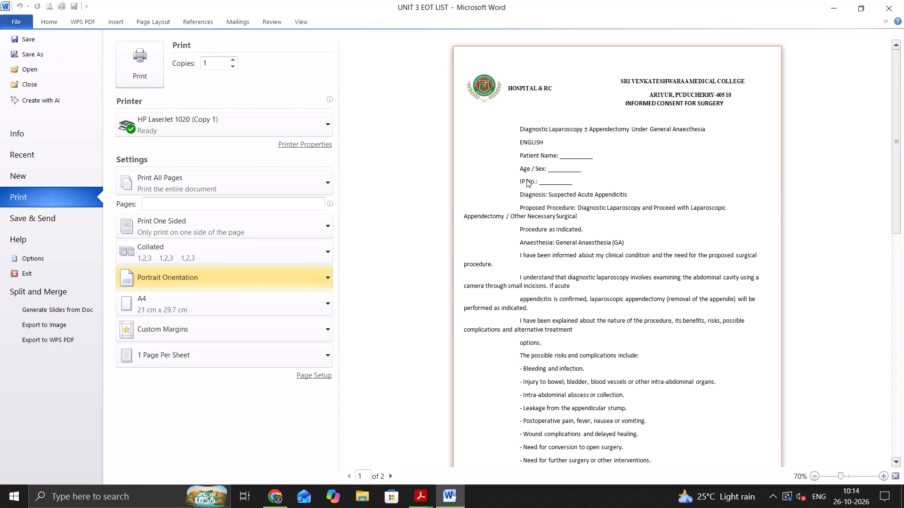
# Examine the first page's layout in the consent document's print preview and return to the document for editing.
pyautogui.click(517, 258)
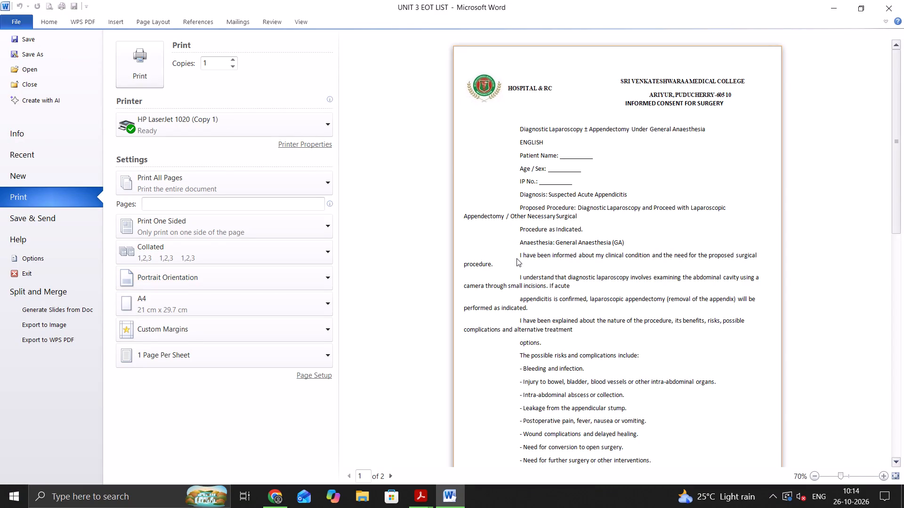
pyautogui.click(519, 256)
pyautogui.click(464, 261)
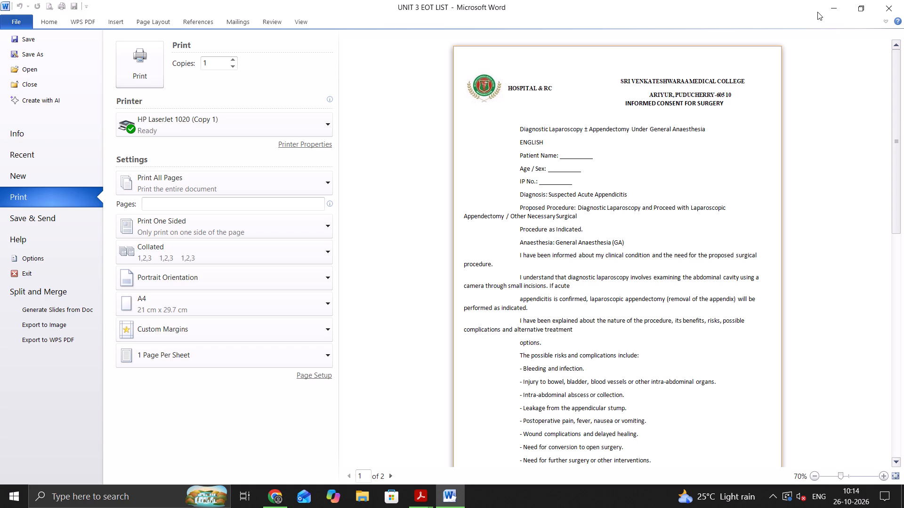
pyautogui.scroll(-3, 751, 0)
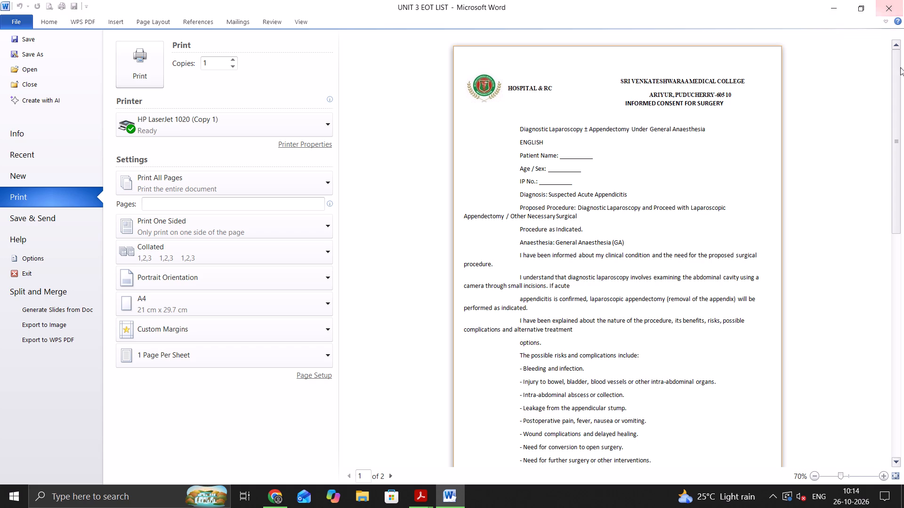
pyautogui.moveTo(897, 151); pyautogui.dragTo(893, 175)
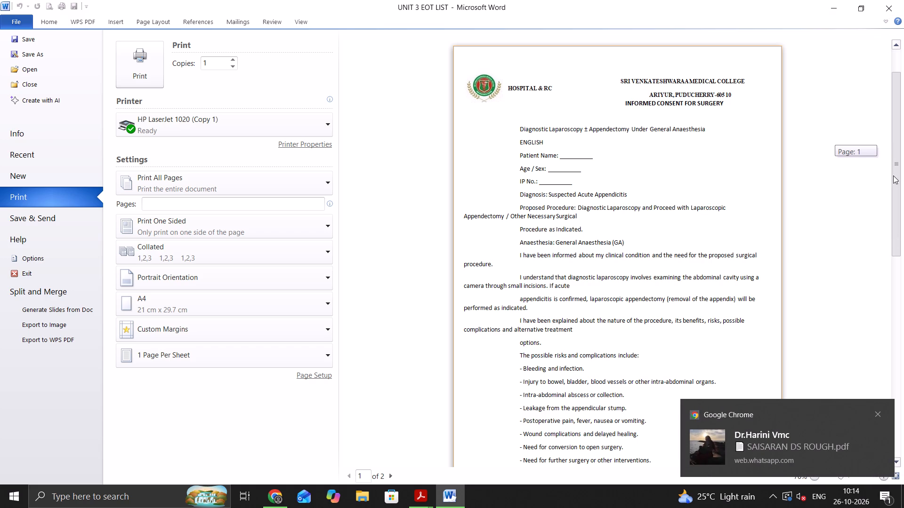
pyautogui.moveTo(893, 175); pyautogui.dragTo(889, 341)
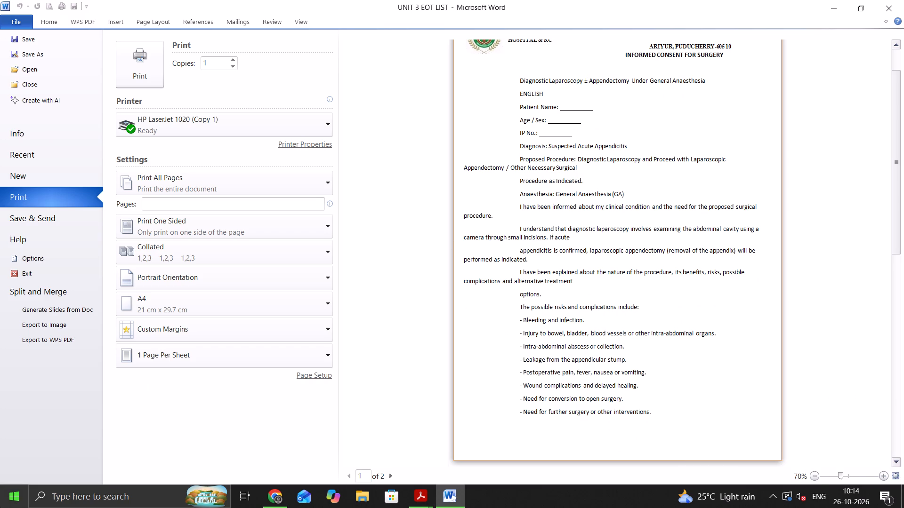
pyautogui.click(24, 22)
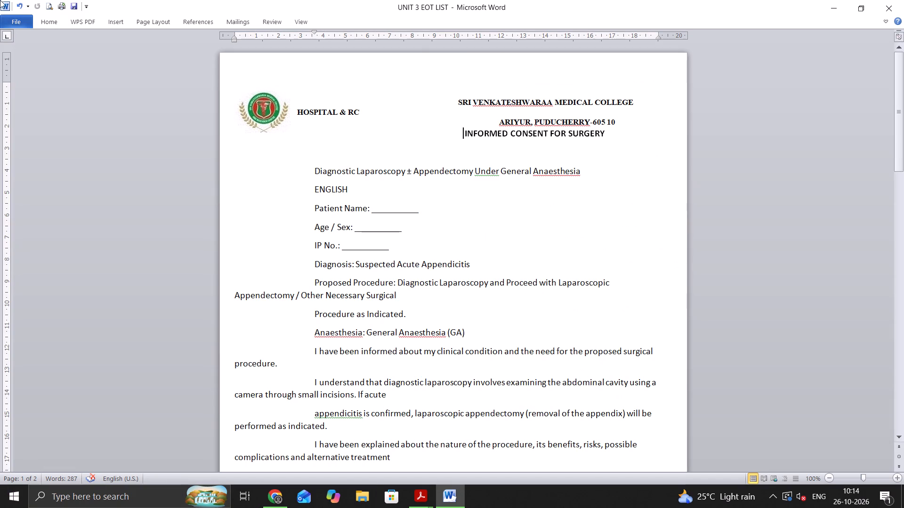
# Try to indent the wrapped line "Appendectomy / Other Necessary Surgical" by inserting seven spaces before "Appendectomy".
pyautogui.click(236, 301)
pyautogui.press('space')
pyautogui.press('space')
pyautogui.press('space')
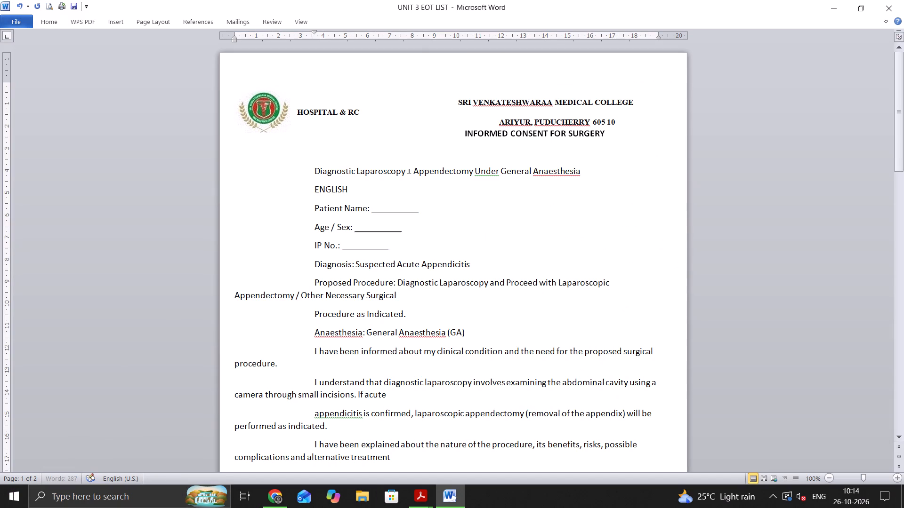
pyautogui.press('space')
pyautogui.press('space')
pyautogui.press('space')
pyautogui.press('space')
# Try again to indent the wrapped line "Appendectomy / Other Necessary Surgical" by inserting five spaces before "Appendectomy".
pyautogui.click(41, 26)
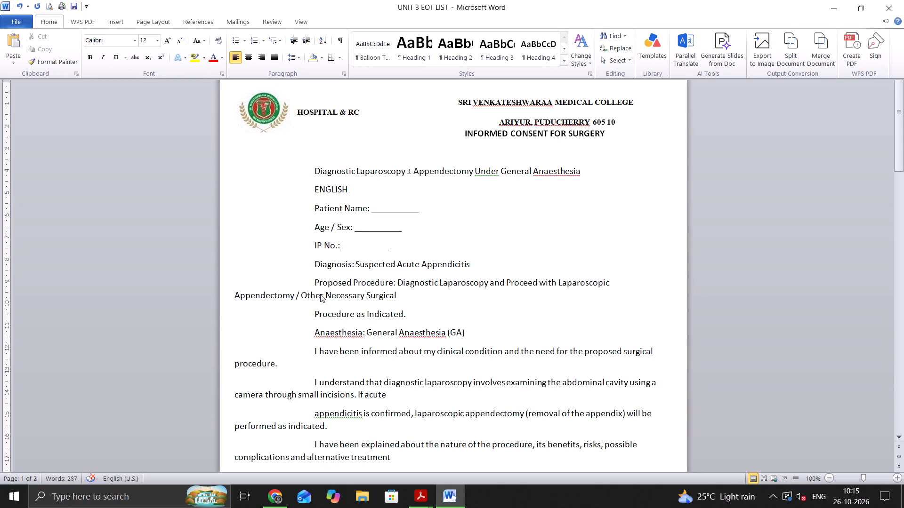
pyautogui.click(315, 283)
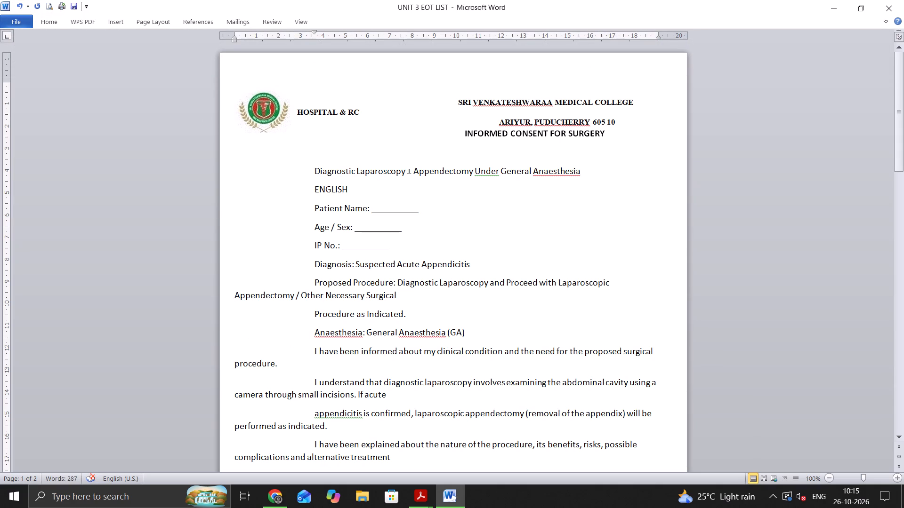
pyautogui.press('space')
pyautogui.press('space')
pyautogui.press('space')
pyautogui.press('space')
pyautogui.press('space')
# Center the two-line "Proposed Procedure" paragraph.
pyautogui.click(57, 20)
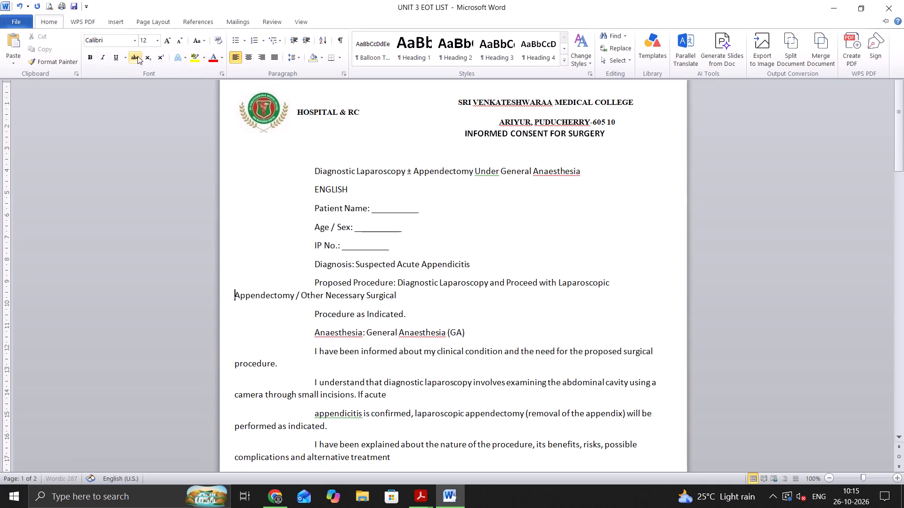
pyautogui.click(250, 62)
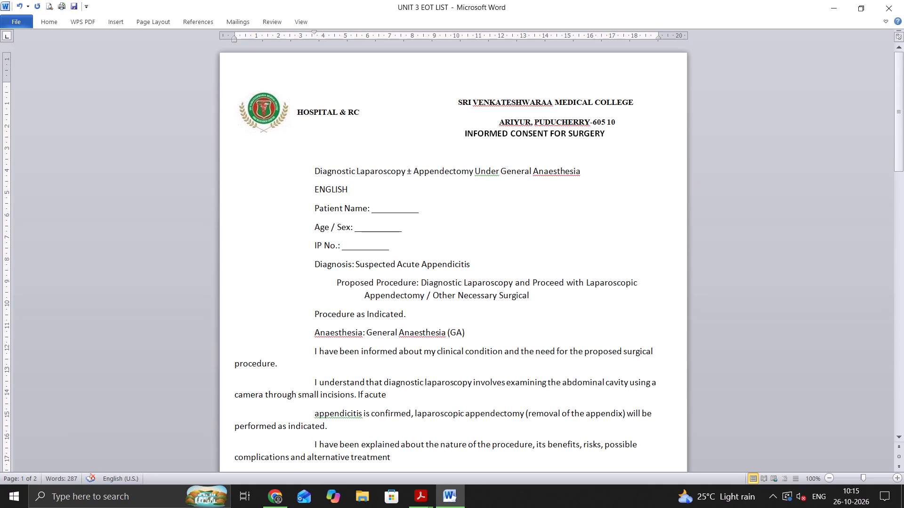
# Examine the layout of the remaining consent paragraphs and the risk list across both pages, including the wrapped line "procedure.".
pyautogui.scroll(-2, 345, 300)
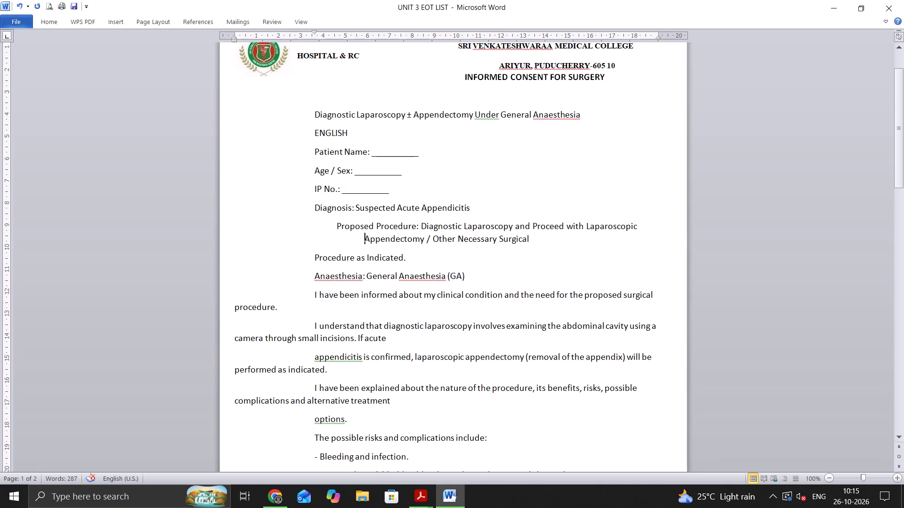
pyautogui.click(237, 308)
pyautogui.scroll(2, 418, 347)
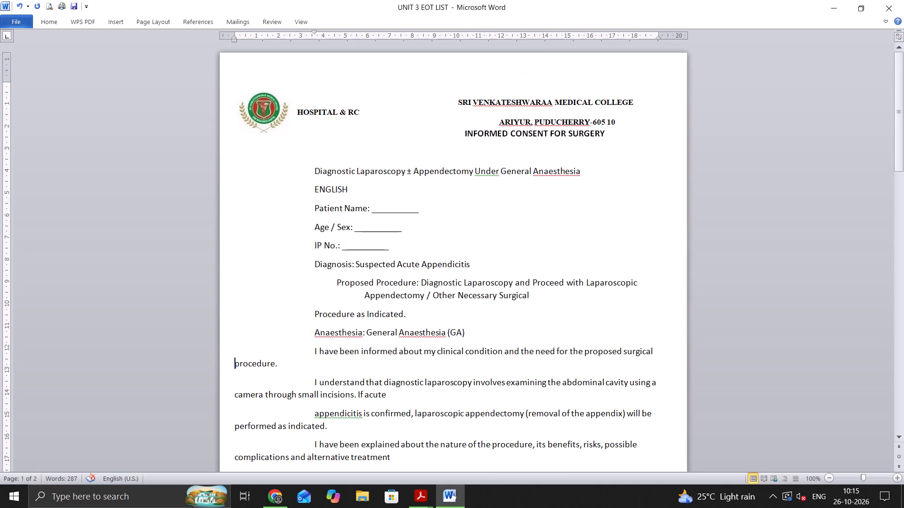
pyautogui.scroll(-10, 417, 345)
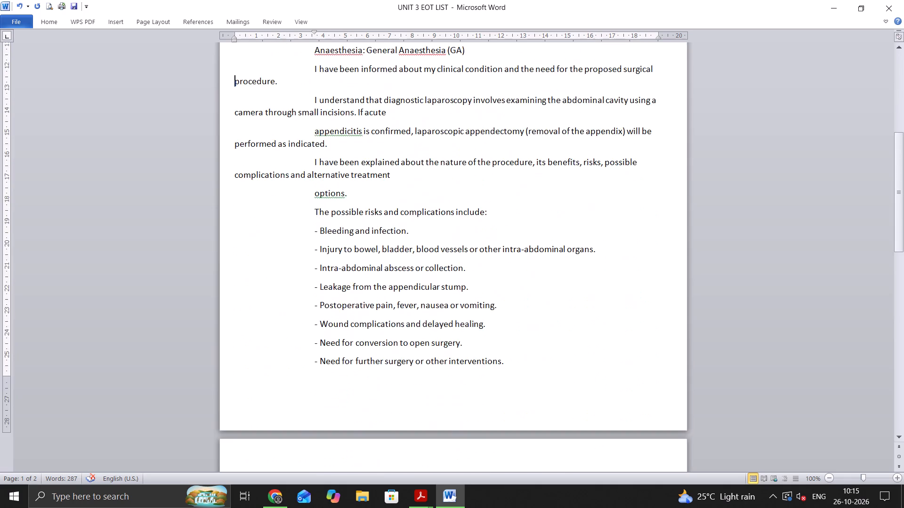
pyautogui.scroll(-11, 412, 338)
pyautogui.scroll(-11, 411, 335)
pyautogui.scroll(19, 398, 330)
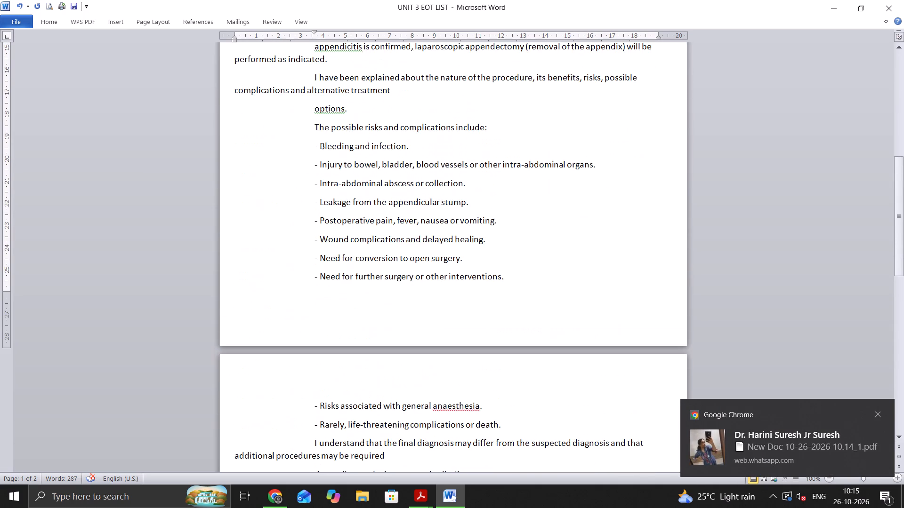